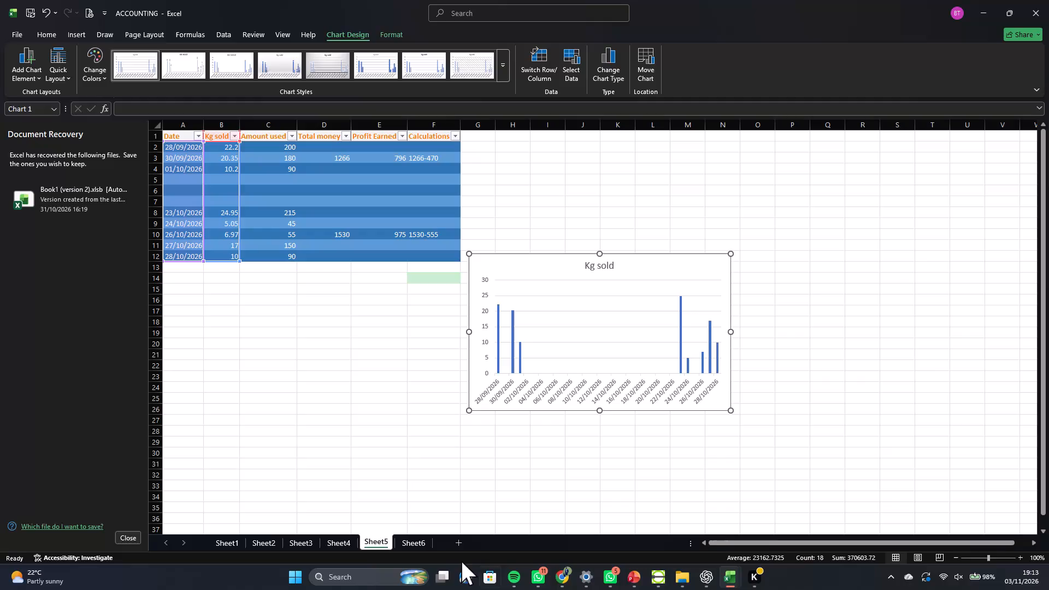
Add a new blank worksheet after Sheet5 in the ACCOUNTING workbook and select its cell A1.
{"action": "left_click", "coordinate": [455, 535]}
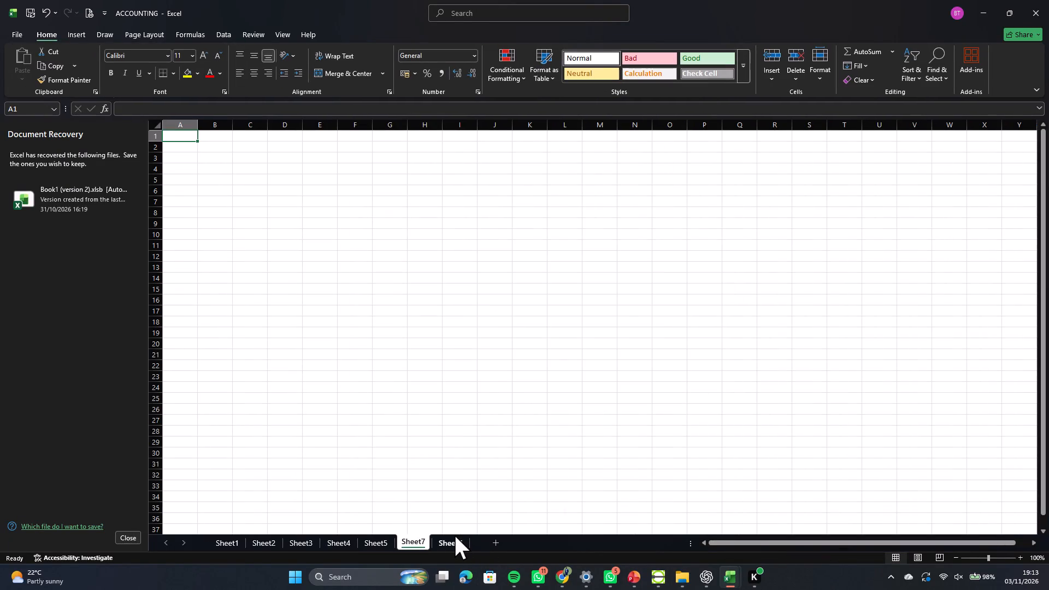
{"action": "left_click", "coordinate": [190, 139]}
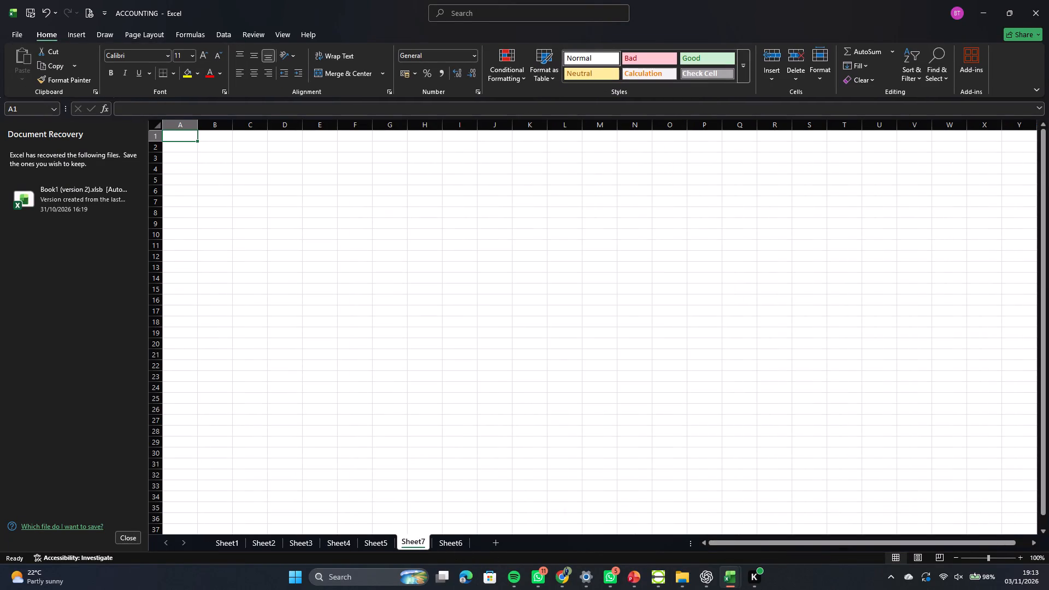
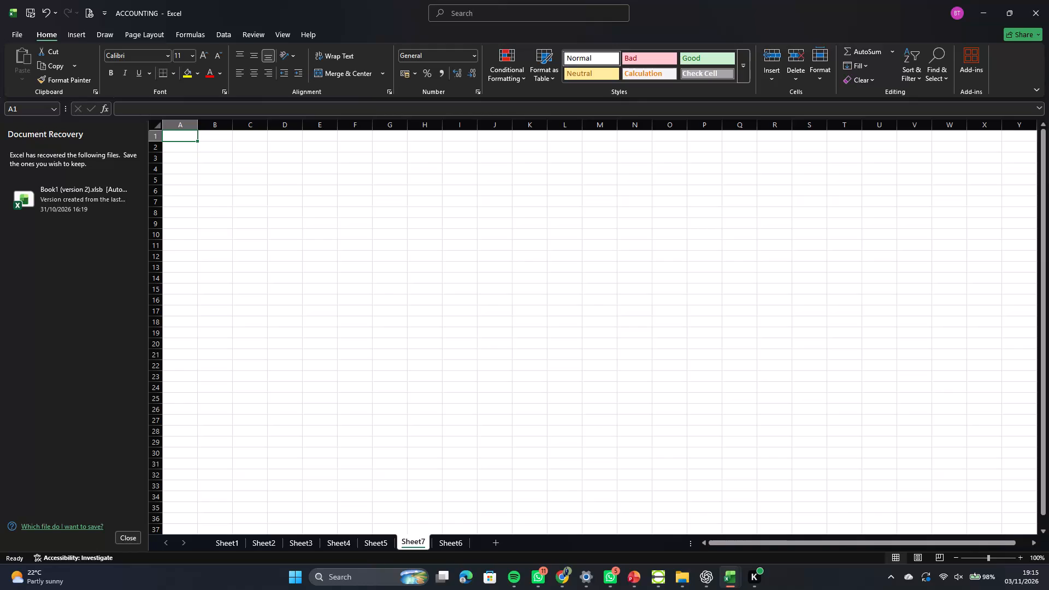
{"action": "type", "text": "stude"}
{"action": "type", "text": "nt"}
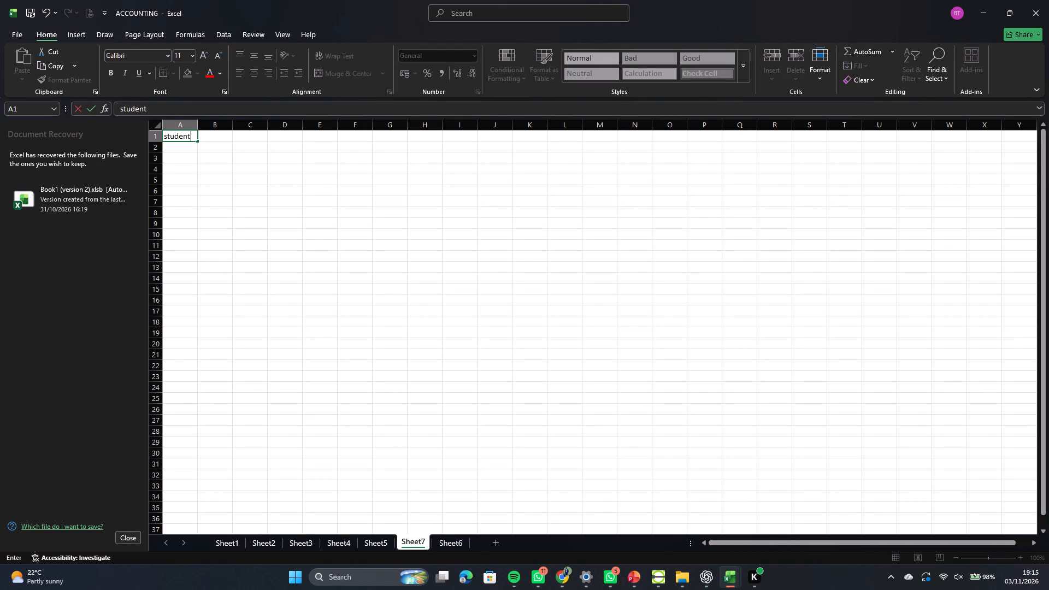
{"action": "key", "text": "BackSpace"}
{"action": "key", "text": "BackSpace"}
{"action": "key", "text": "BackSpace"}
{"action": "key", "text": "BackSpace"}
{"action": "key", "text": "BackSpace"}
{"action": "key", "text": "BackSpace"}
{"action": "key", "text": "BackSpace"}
Enter the column header "StudentName" in cell A1 of Sheet7.
{"action": "key", "text": "s"}
{"action": "type", "text": "tude"}
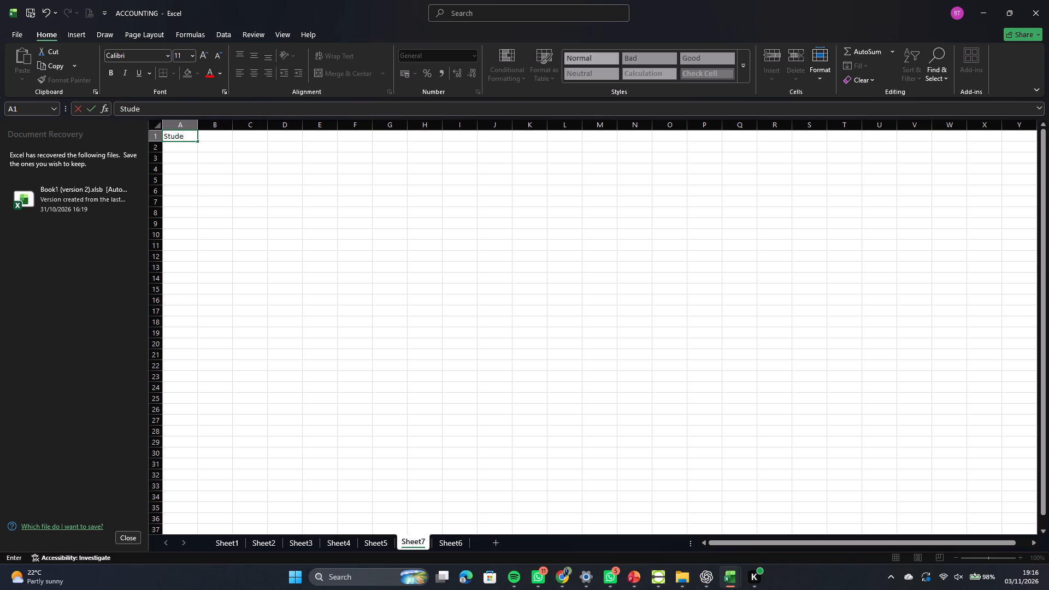
{"action": "type", "text": "nt"}
{"action": "key", "text": "n"}
{"action": "key", "text": "a"}
{"action": "type", "text": "me"}
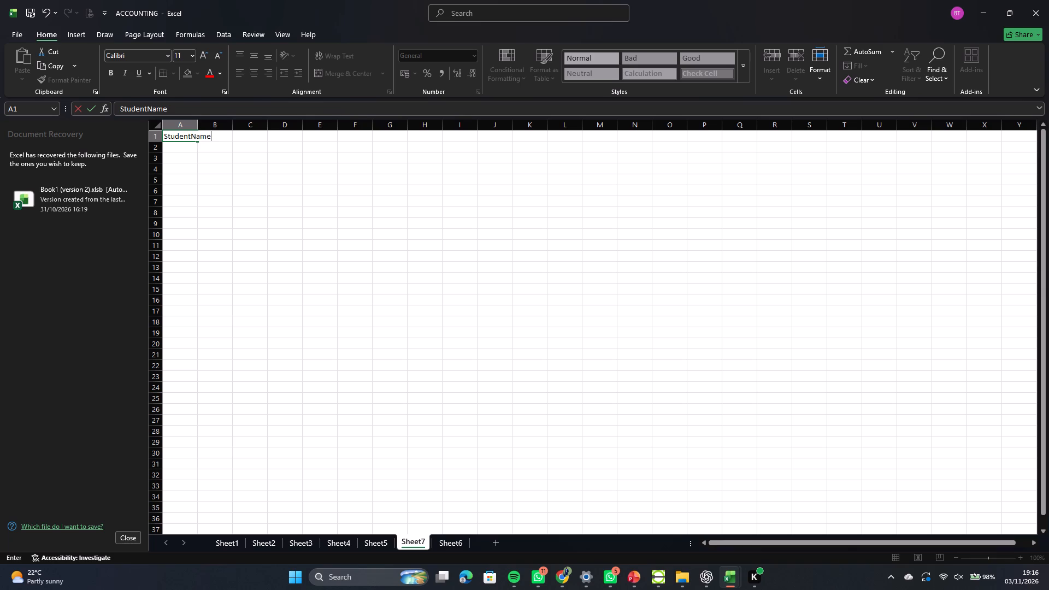
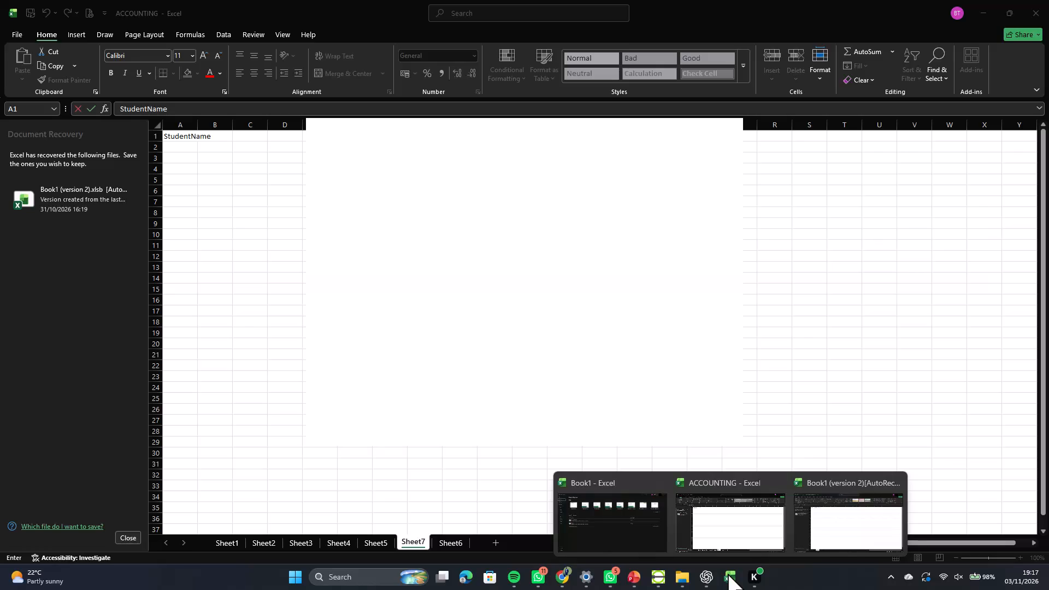
Switch back to the ACCOUNTING workbook window in Excel.
{"action": "left_click", "coordinate": [709, 527]}
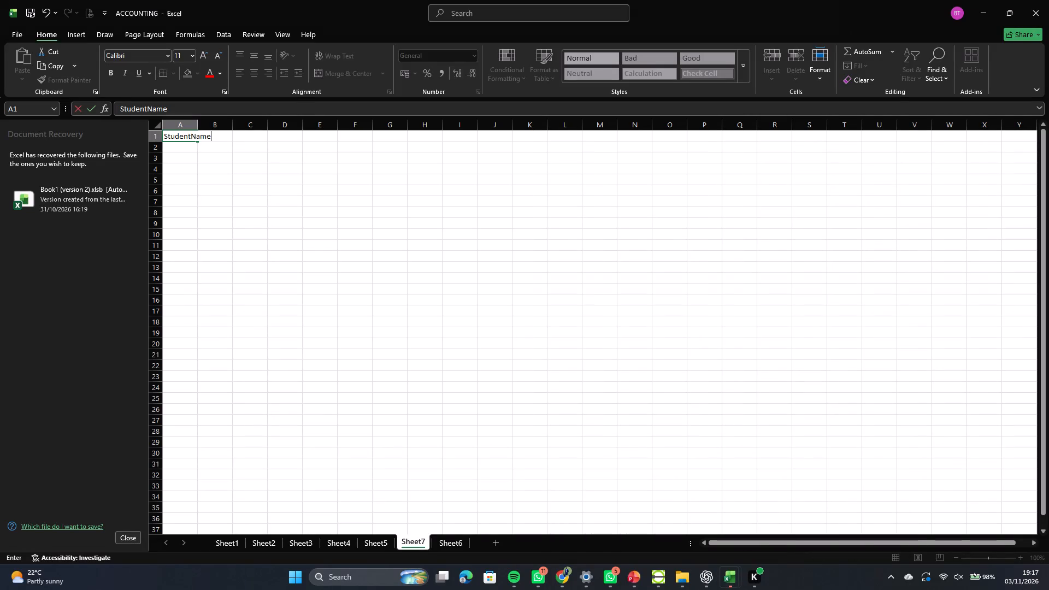
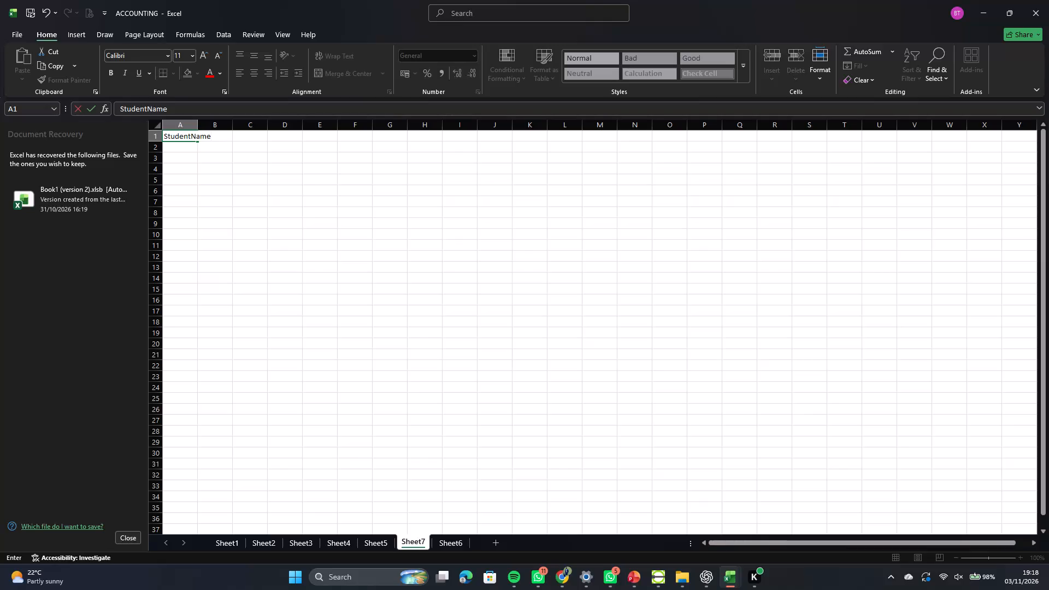
Enter the header Age in cell B1, with a capital A, beside the StudentName header.
{"action": "left_click", "coordinate": [210, 149]}
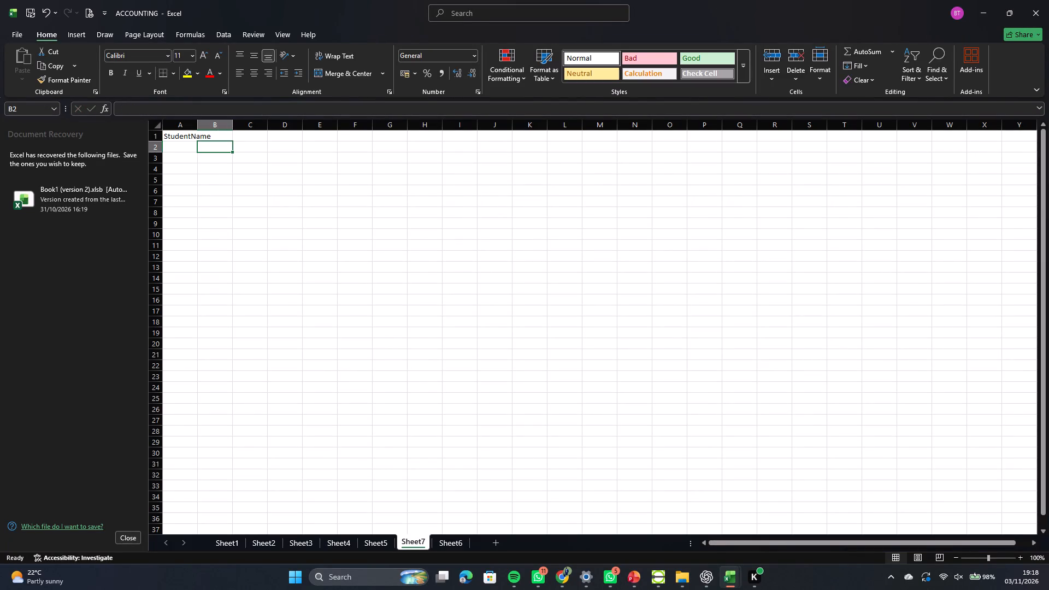
{"action": "left_click", "coordinate": [211, 138]}
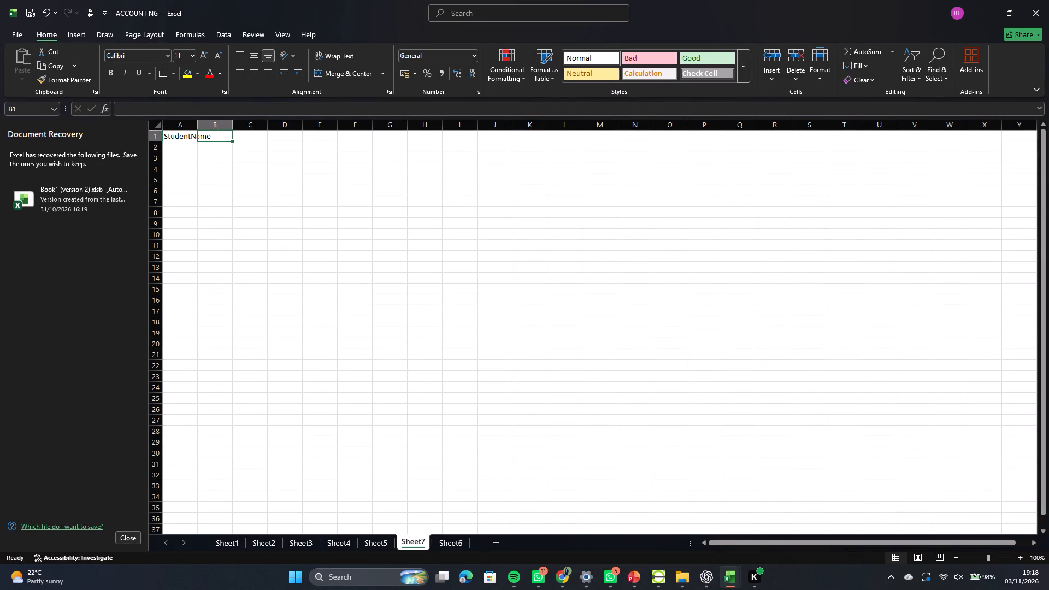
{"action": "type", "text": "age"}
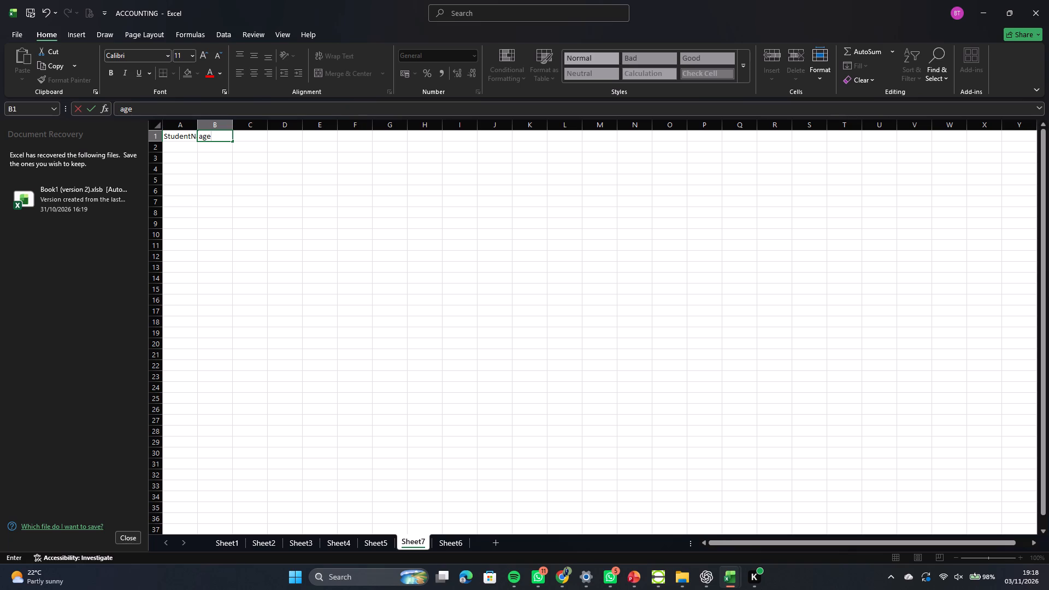
{"action": "left_click", "coordinate": [251, 137]}
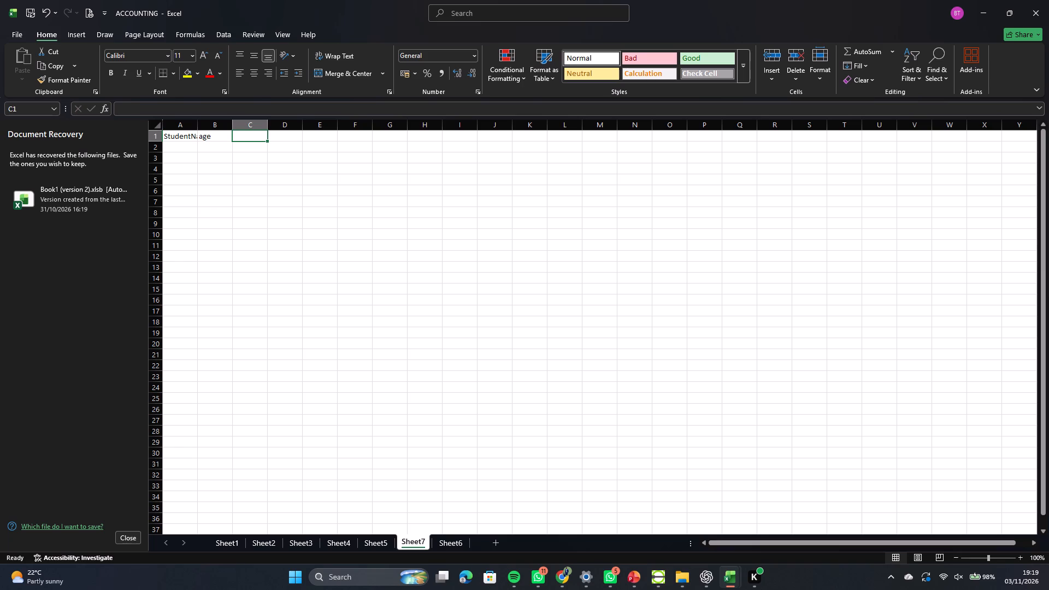
{"action": "left_click", "coordinate": [208, 134]}
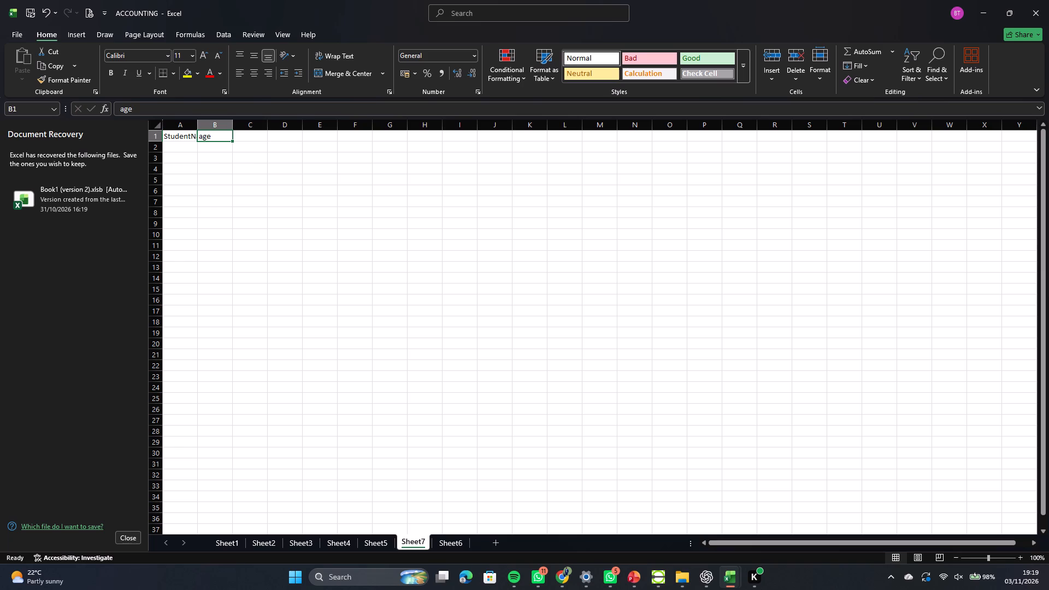
{"action": "key", "text": "BackSpace"}
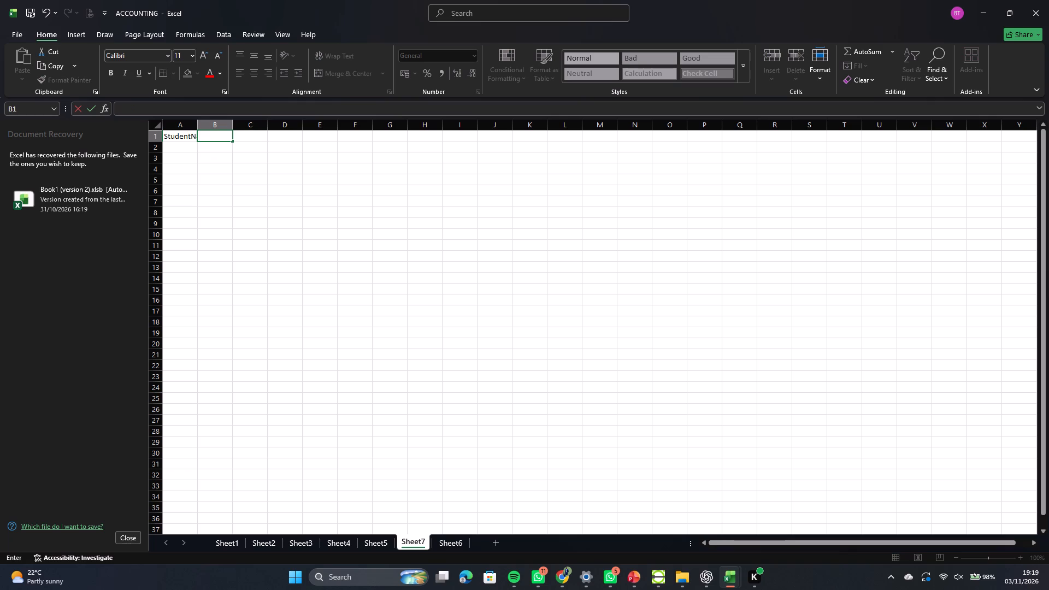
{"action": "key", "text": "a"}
Enter the header Adm in cell C1, following the Age header.
{"action": "left_click", "coordinate": [254, 139]}
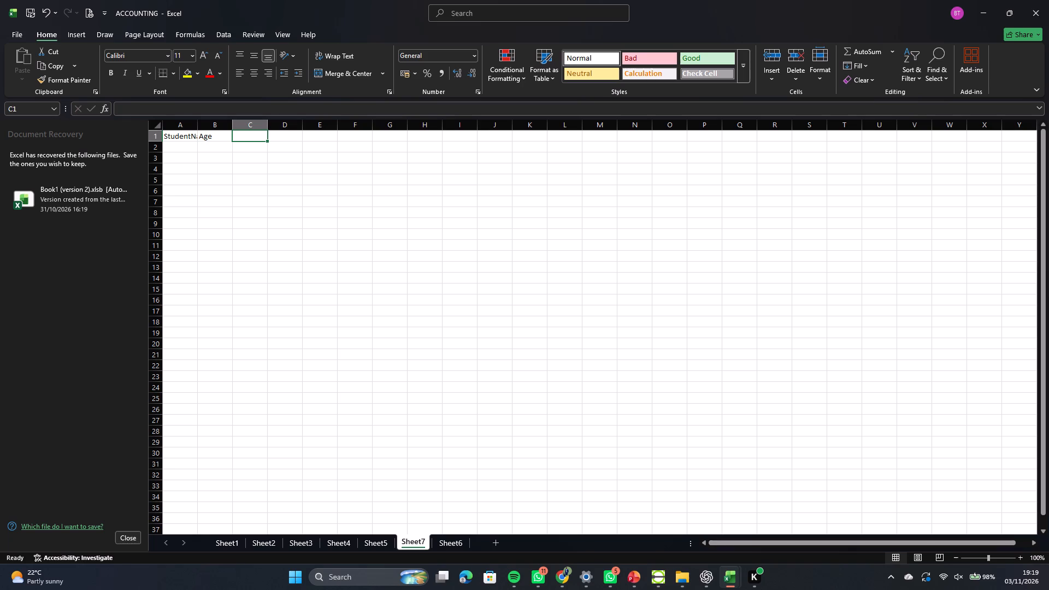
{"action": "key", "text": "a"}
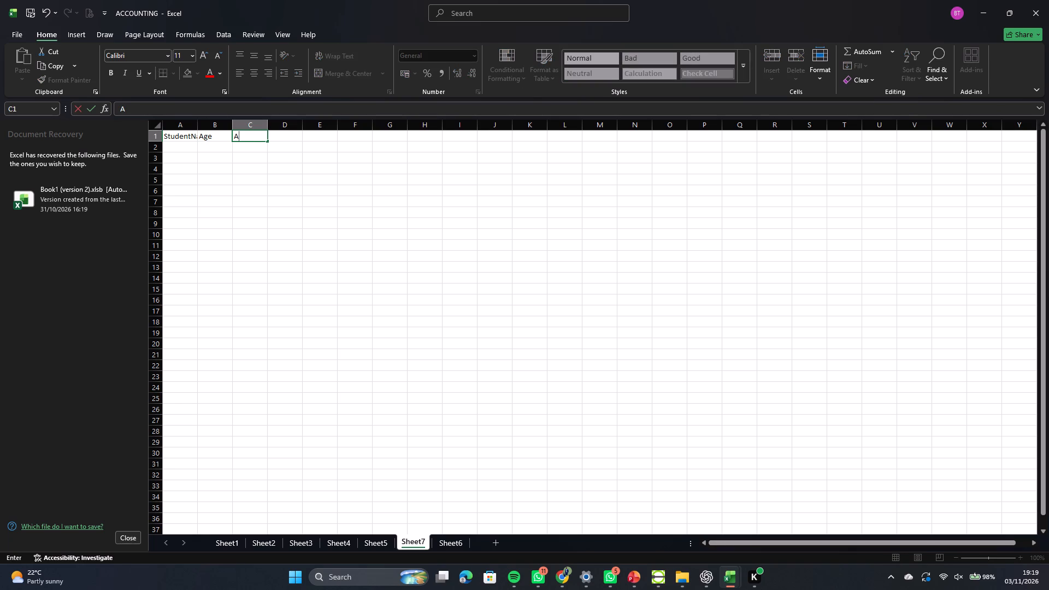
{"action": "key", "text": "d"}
{"action": "key", "text": "BackSpace"}
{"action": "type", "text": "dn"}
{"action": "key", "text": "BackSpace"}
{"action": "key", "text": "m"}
Complete the header row with Position in cell D1 and Marks in cell E1.
{"action": "left_click", "coordinate": [287, 133]}
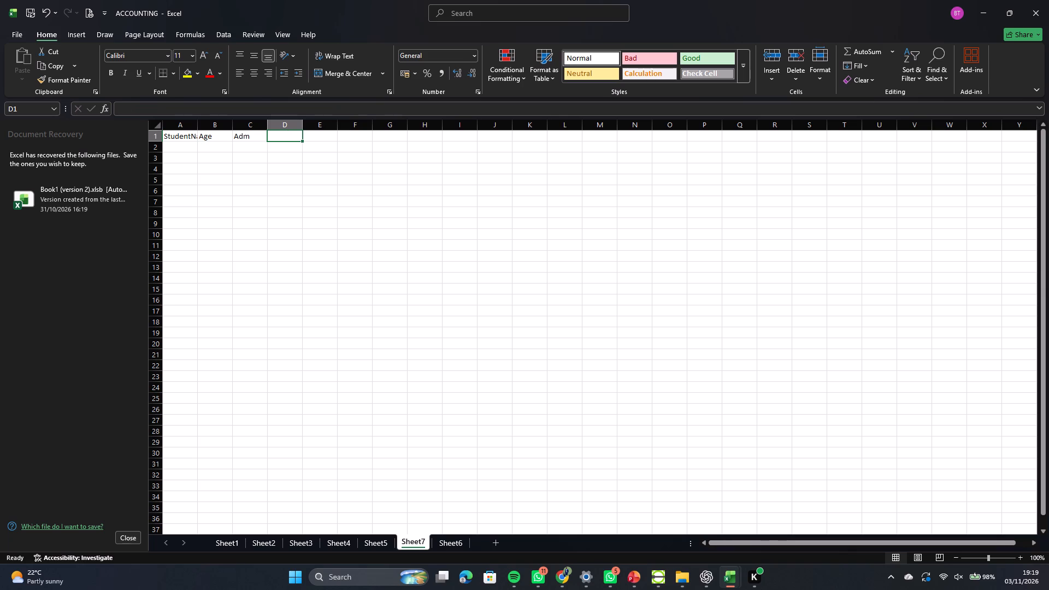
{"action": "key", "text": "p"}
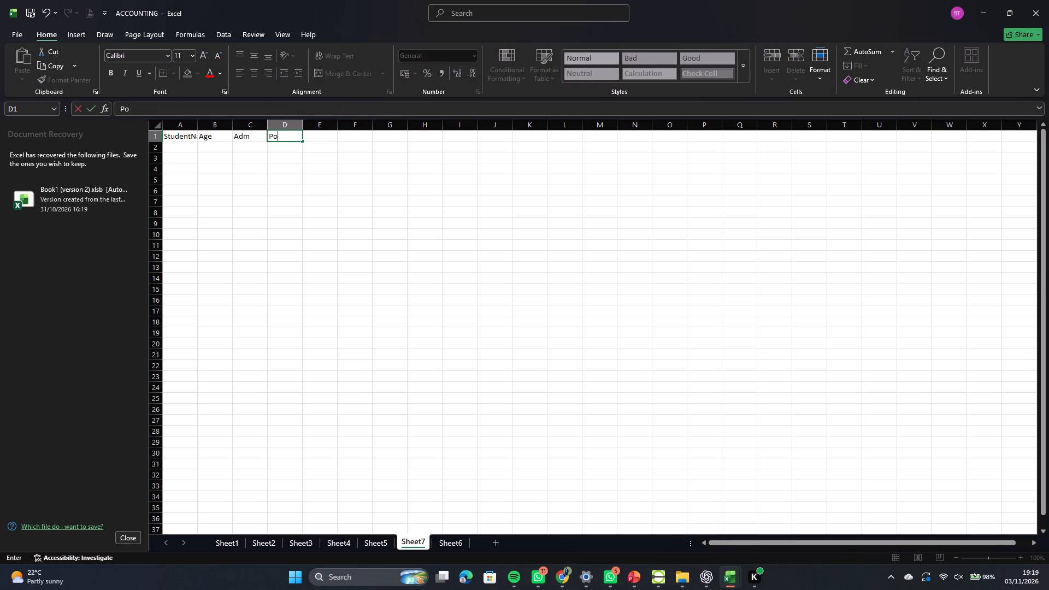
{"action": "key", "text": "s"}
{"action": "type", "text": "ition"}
{"action": "left_click", "coordinate": [319, 134]}
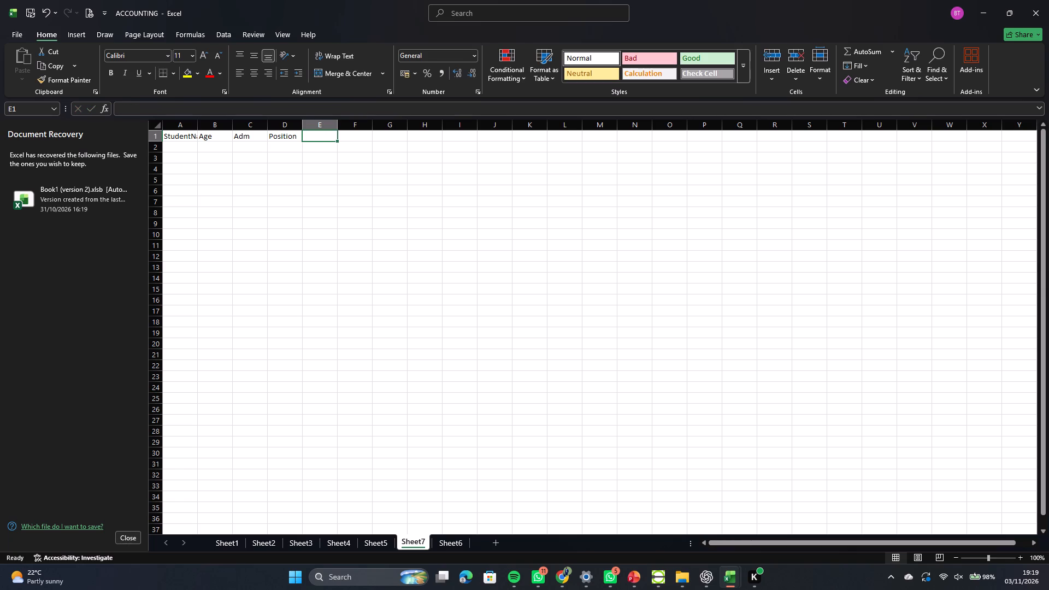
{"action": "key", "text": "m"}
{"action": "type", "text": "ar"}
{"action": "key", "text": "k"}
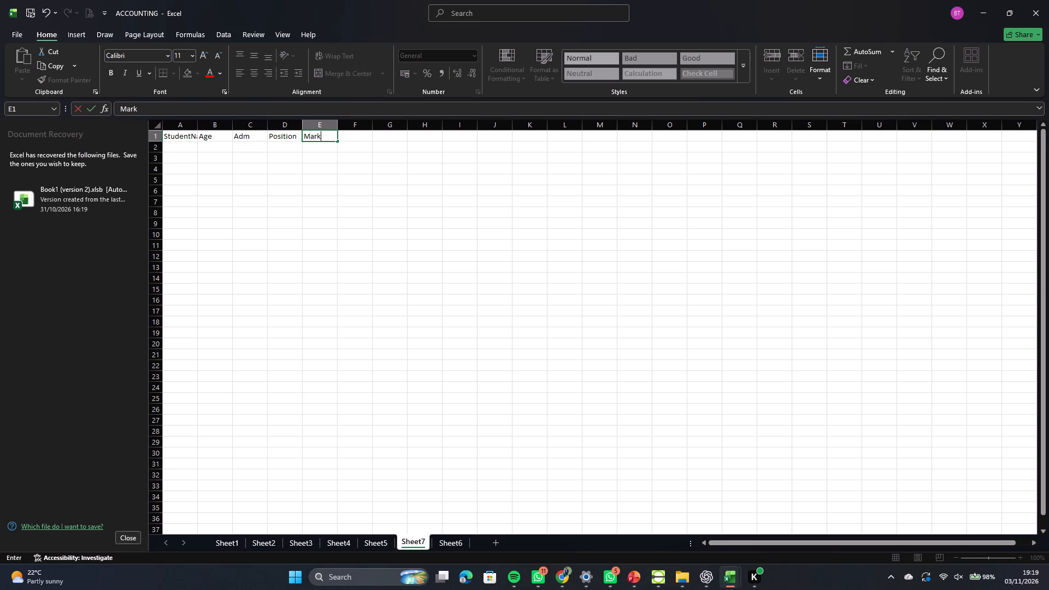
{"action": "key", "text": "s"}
Enter the first student's first name and surname, without a space, in cell A2 under StudentName.
{"action": "left_click", "coordinate": [177, 145]}
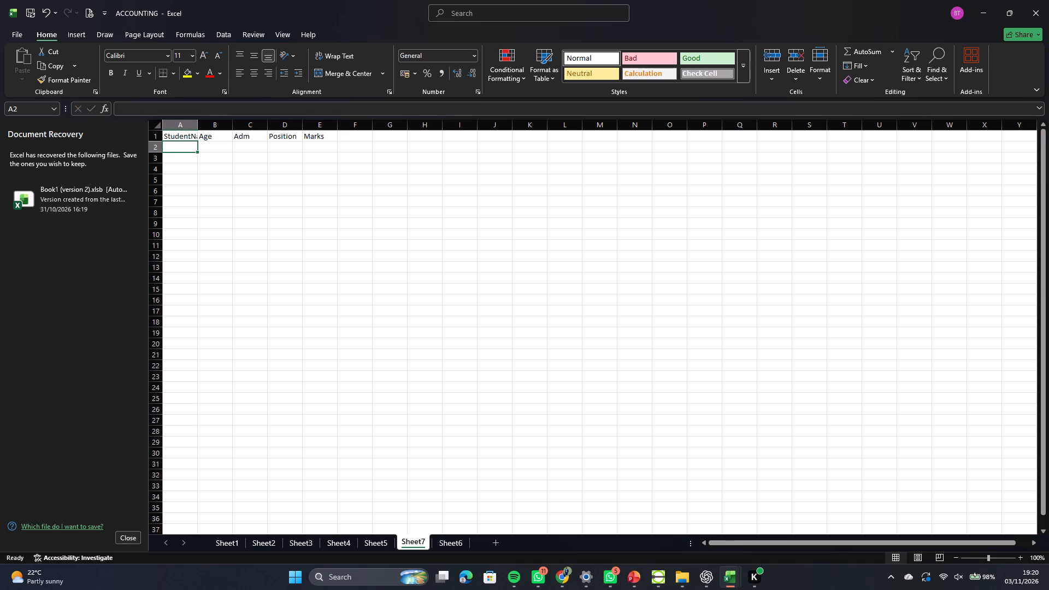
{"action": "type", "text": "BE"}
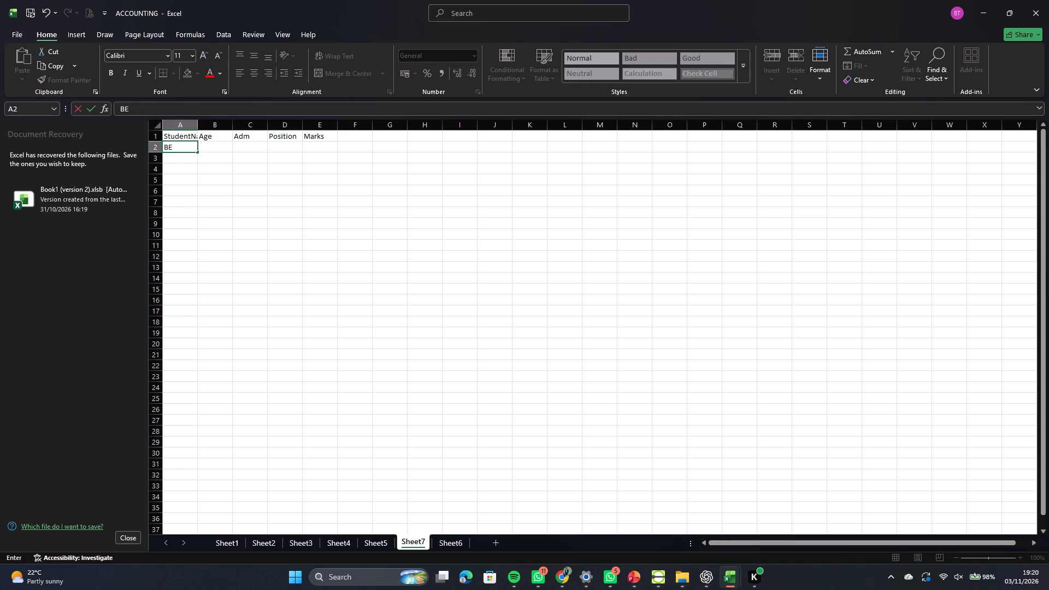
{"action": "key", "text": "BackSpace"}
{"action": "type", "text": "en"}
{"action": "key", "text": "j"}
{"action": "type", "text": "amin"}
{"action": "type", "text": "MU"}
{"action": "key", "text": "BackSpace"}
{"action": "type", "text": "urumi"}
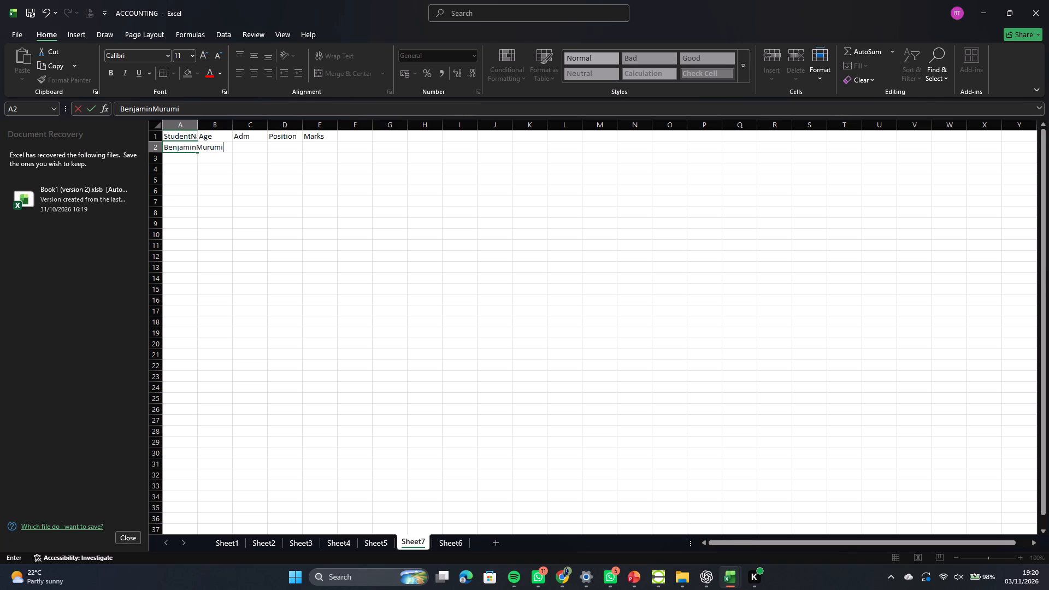
Enter the second student's first name and surname, without a space, in cell A3.
{"action": "left_click", "coordinate": [170, 158]}
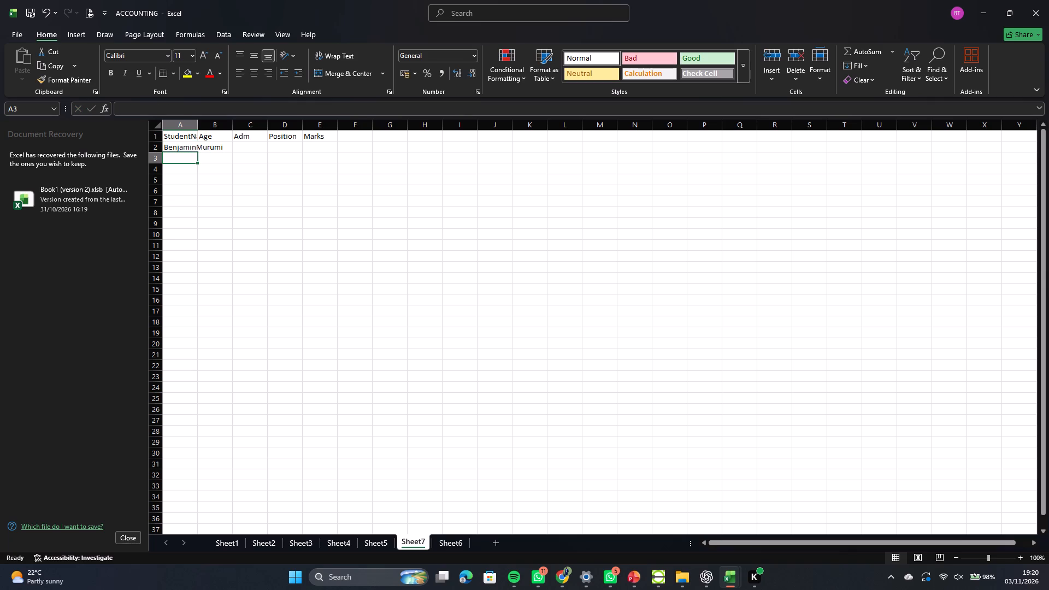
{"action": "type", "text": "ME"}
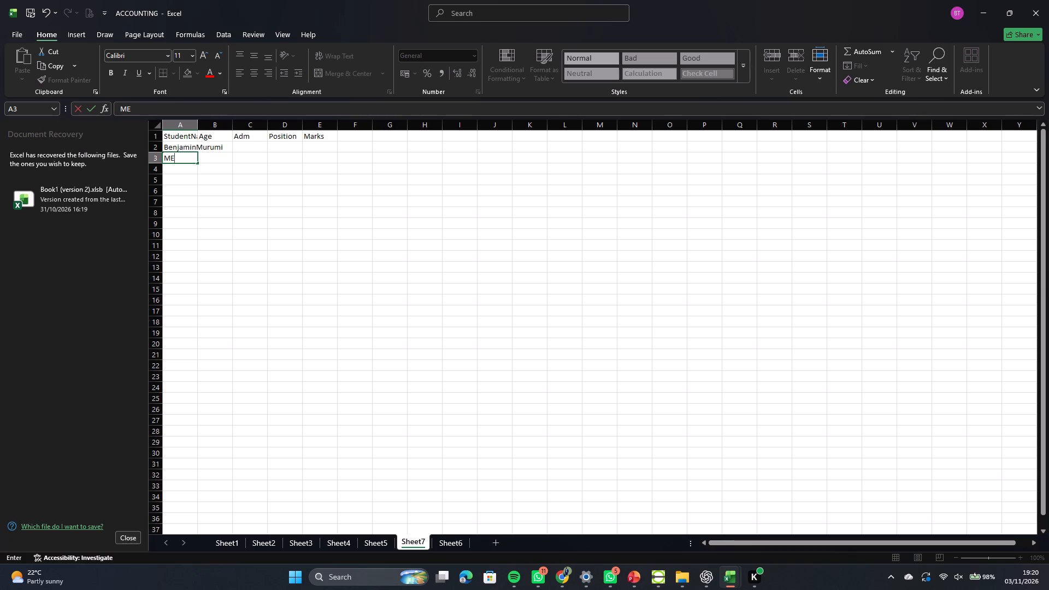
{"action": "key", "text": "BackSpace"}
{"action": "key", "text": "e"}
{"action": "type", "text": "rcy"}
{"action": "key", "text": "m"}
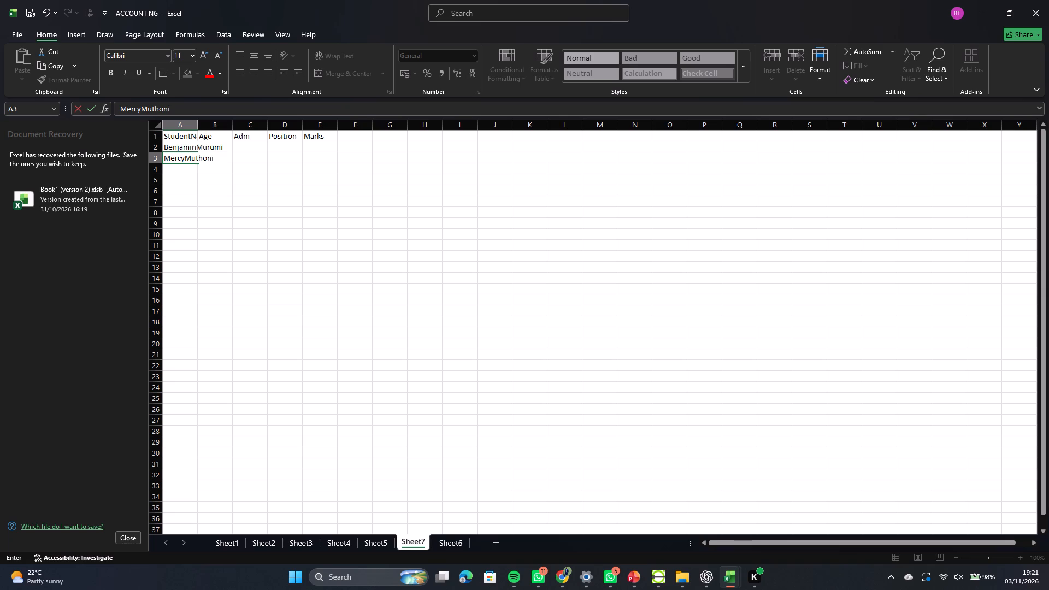
Enter the third student's first name and surname, without a space and with only the initials capitalised, in cell A4 under StudentName.
{"action": "left_click", "coordinate": [174, 169]}
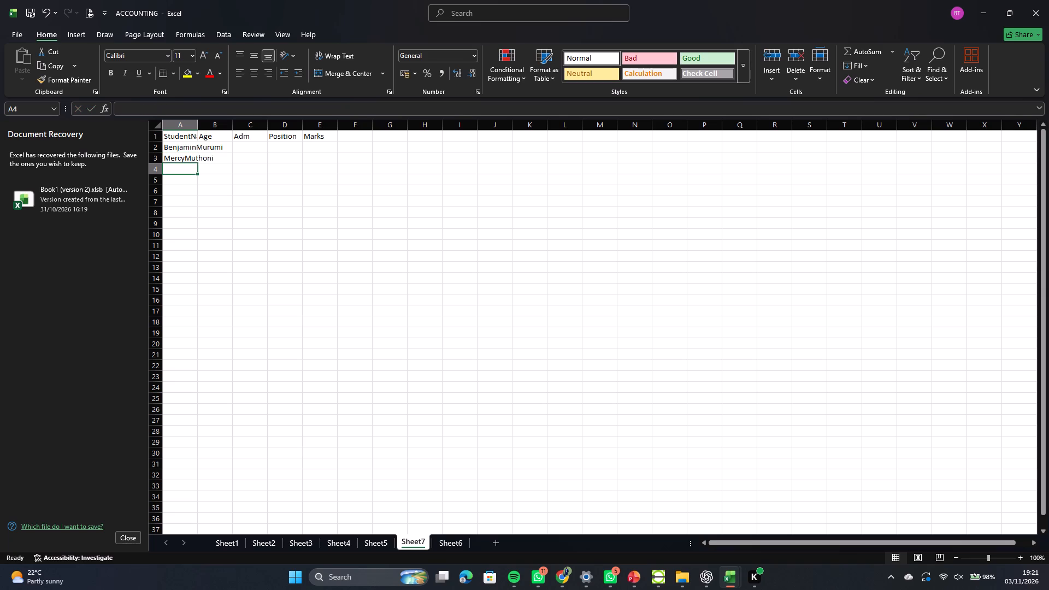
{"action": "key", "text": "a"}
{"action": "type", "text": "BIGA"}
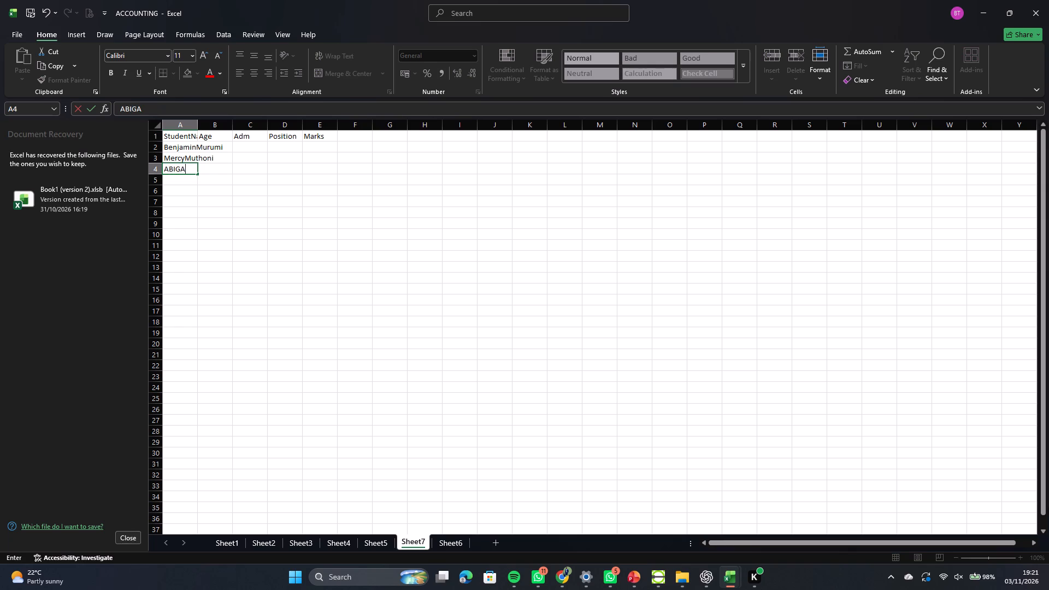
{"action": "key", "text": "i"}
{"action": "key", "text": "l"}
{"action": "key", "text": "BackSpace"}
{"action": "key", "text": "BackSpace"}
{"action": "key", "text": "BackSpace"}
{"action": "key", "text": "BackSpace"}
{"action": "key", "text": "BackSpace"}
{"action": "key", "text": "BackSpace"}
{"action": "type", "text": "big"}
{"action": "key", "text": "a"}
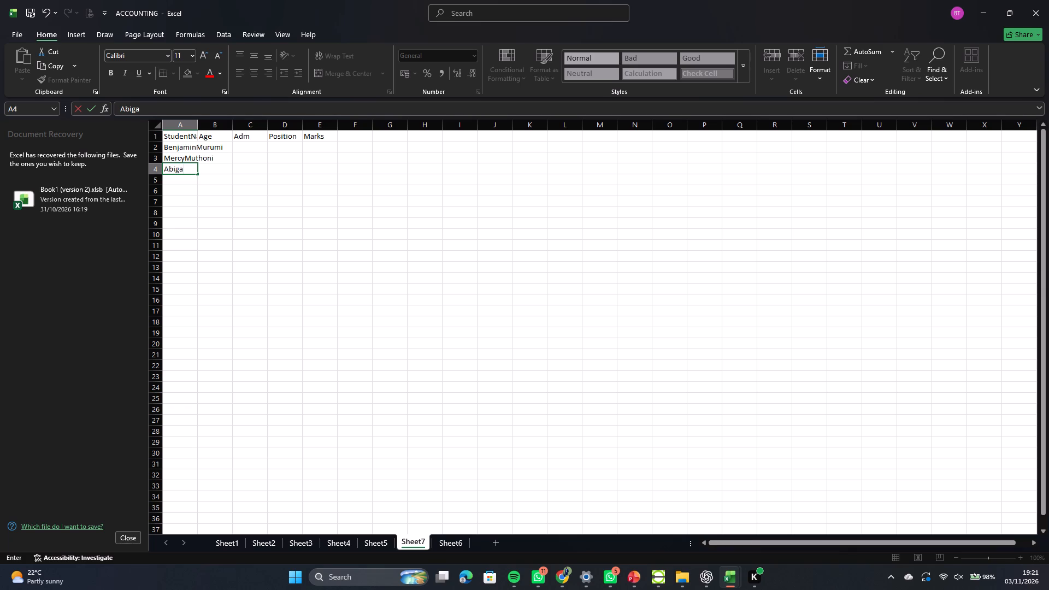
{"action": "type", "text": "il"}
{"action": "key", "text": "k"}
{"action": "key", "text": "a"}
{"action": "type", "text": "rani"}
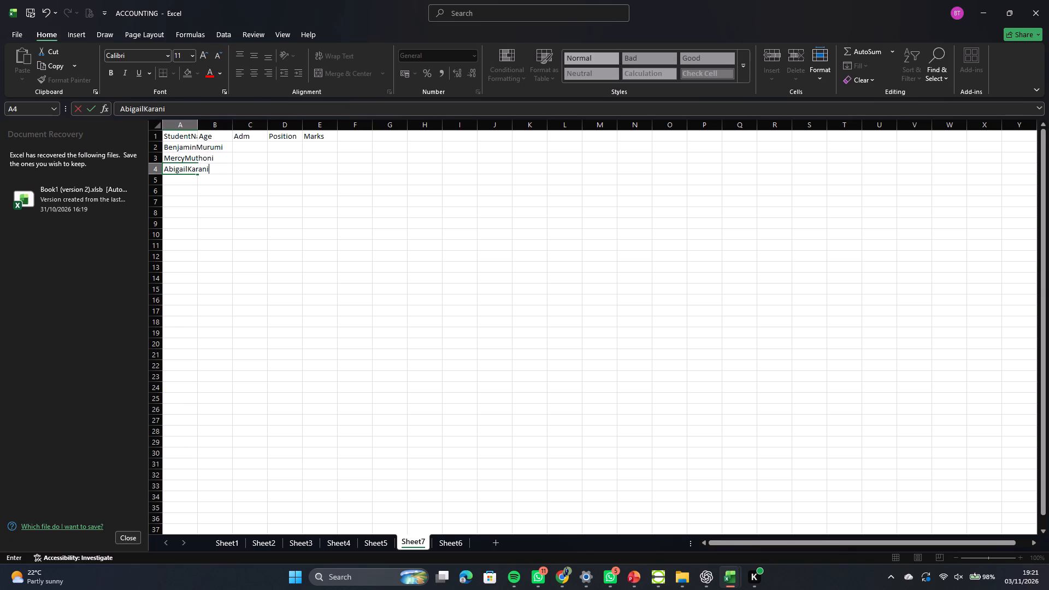
Enter the fourth student's first name and surname, without a space and with only the initials capitalised, in cell A5.
{"action": "left_click", "coordinate": [176, 179]}
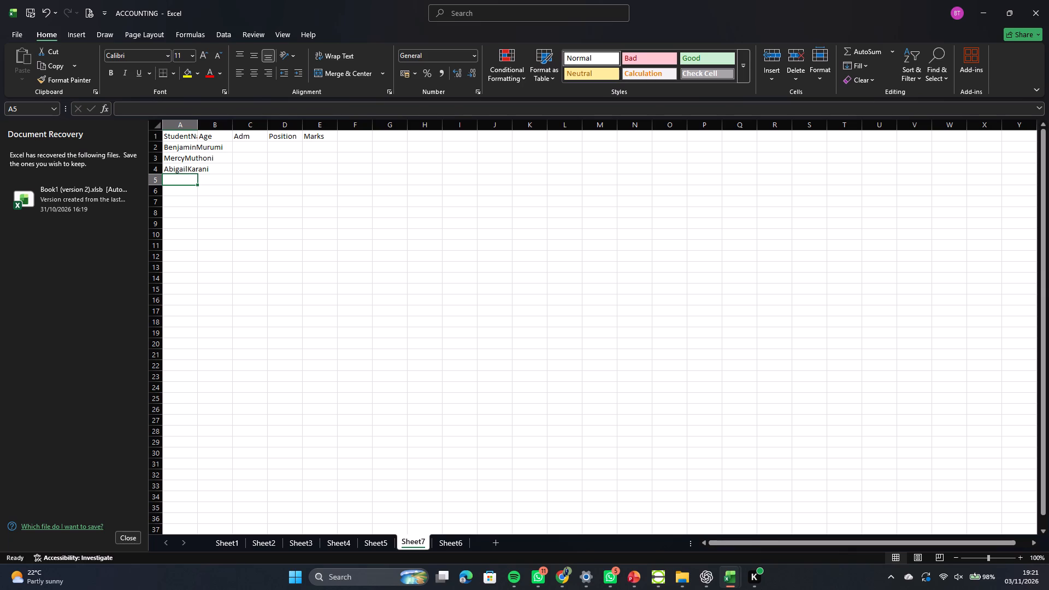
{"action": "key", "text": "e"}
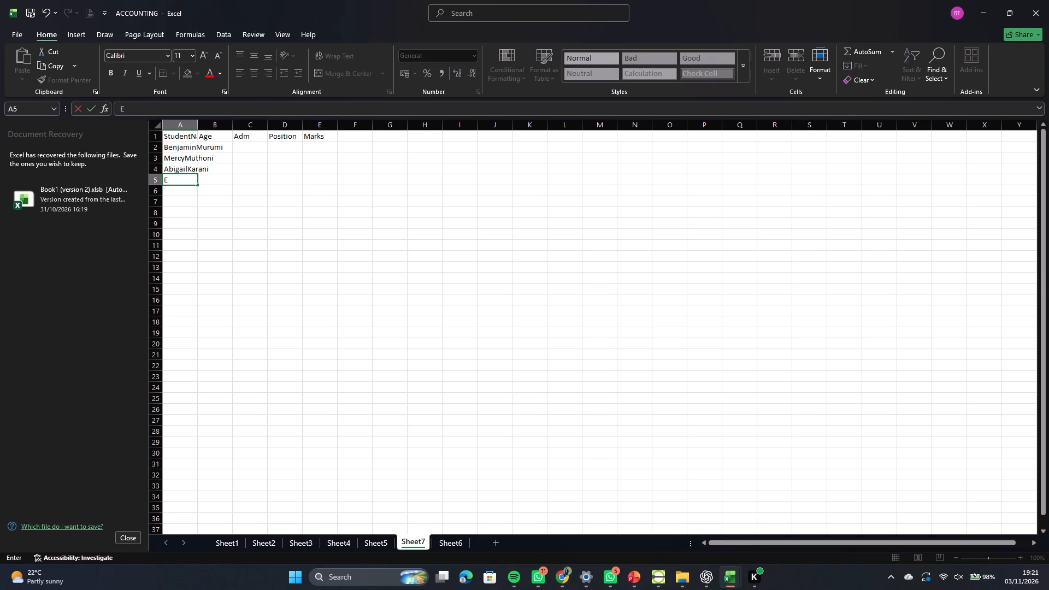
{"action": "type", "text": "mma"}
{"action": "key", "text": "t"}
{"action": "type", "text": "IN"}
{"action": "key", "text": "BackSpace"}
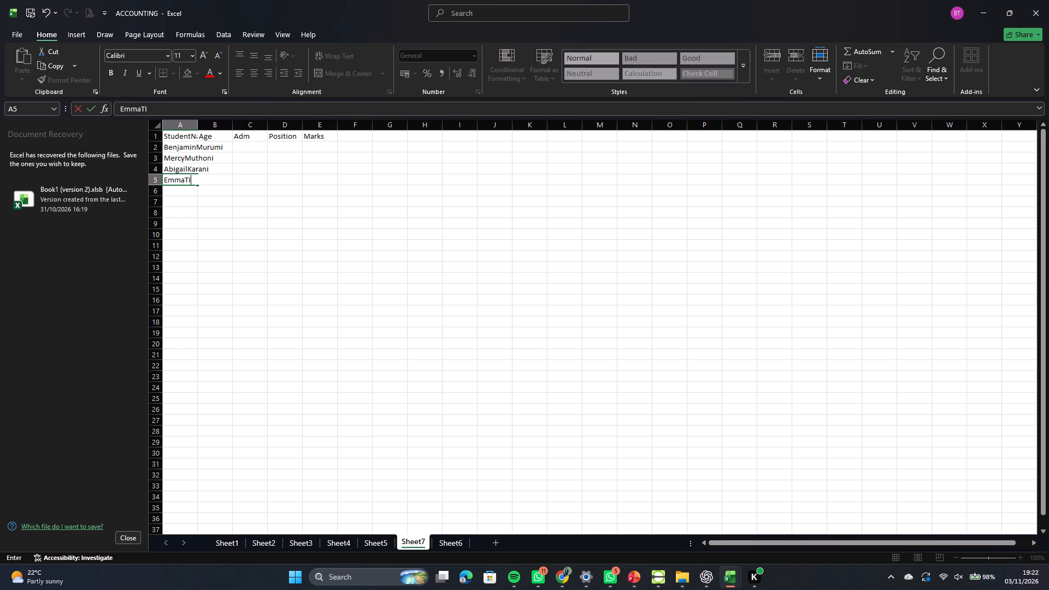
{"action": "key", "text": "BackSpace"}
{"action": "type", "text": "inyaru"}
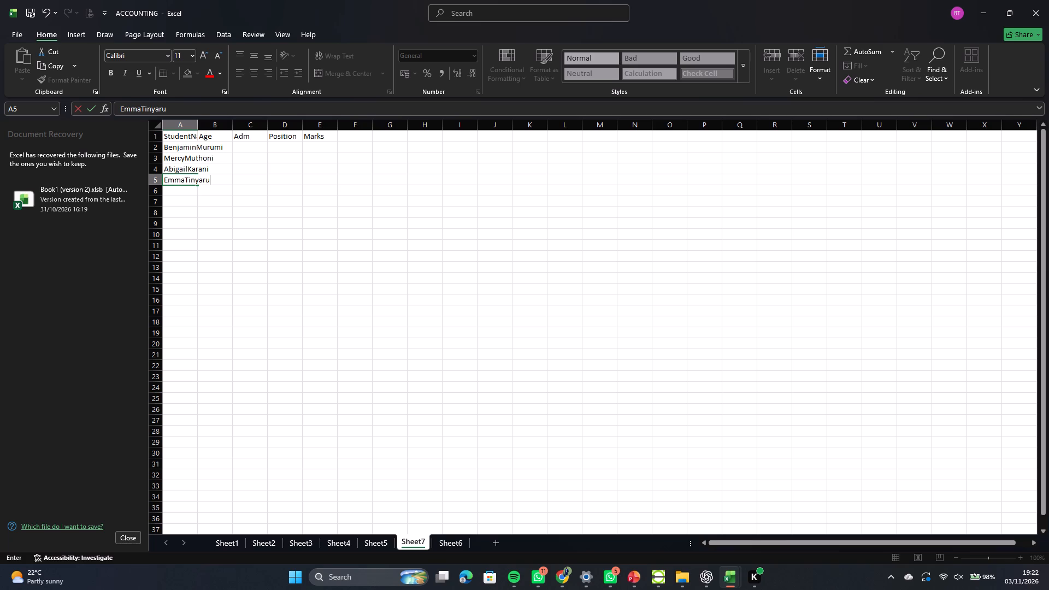
Enter the fifth student's first name and surname, without a space and with only the initials capitalised, in cell A6.
{"action": "left_click", "coordinate": [176, 192]}
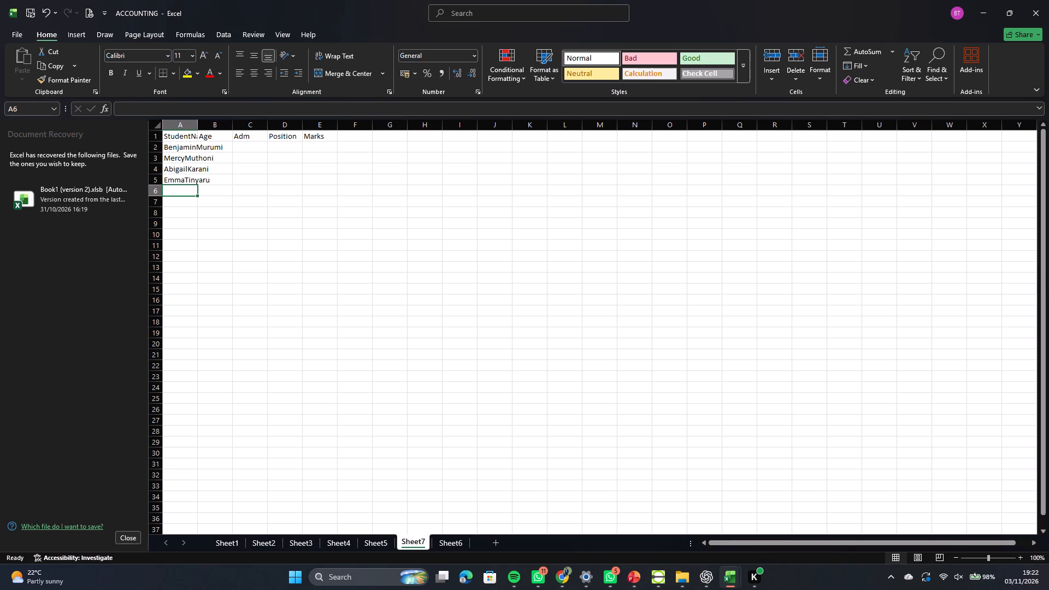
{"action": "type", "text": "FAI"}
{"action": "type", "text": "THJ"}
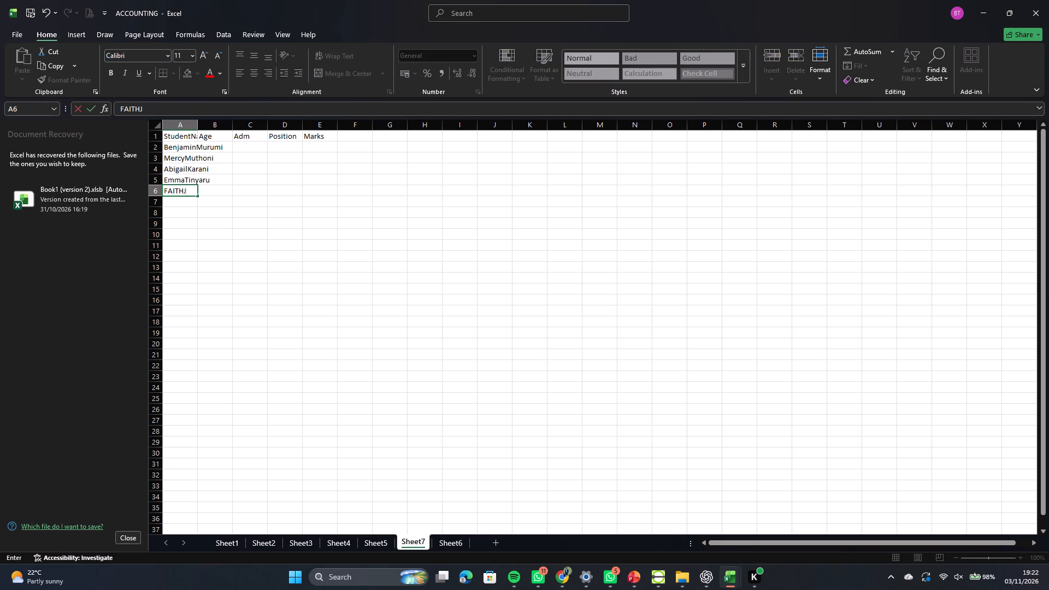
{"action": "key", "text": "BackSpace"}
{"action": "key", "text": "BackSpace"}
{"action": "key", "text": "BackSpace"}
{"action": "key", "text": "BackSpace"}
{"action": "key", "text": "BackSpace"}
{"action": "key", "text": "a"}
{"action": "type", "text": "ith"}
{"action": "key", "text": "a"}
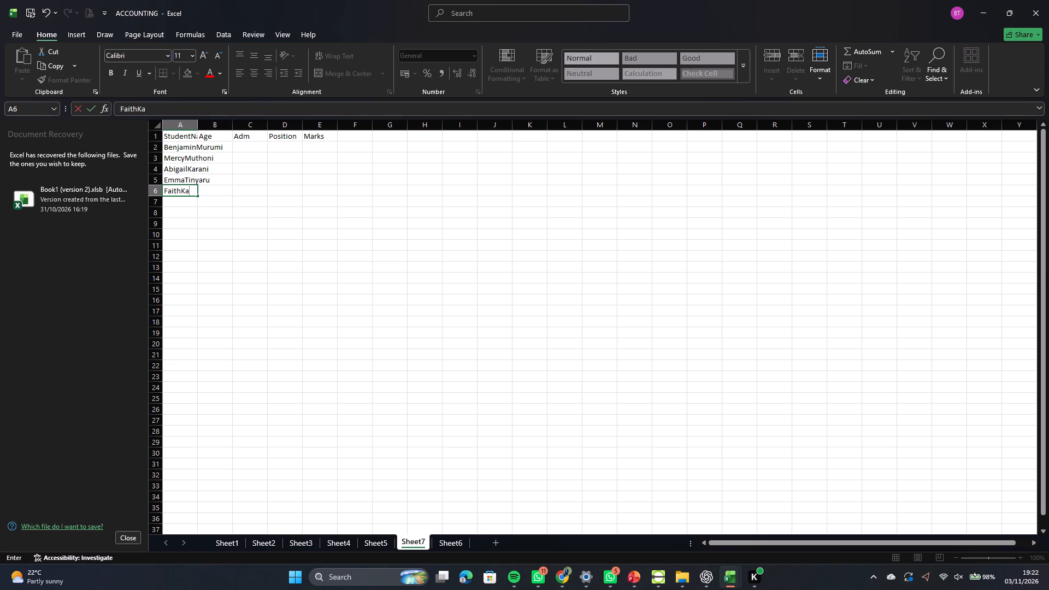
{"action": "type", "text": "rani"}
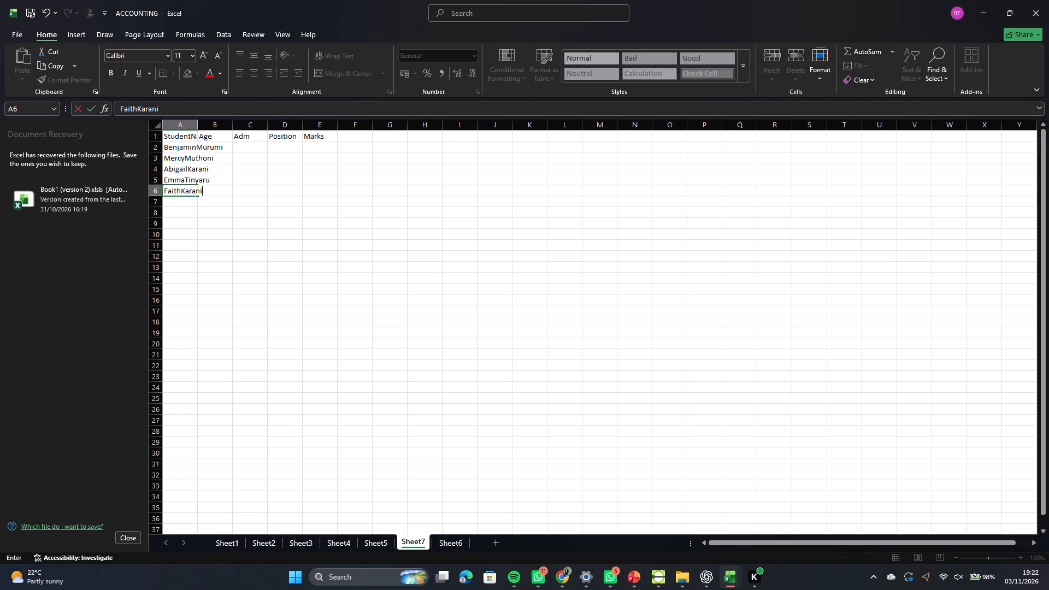
Enter the sixth student's first name and surname, without a space, in cell A7 of the StudentName column.
{"action": "left_click", "coordinate": [182, 203]}
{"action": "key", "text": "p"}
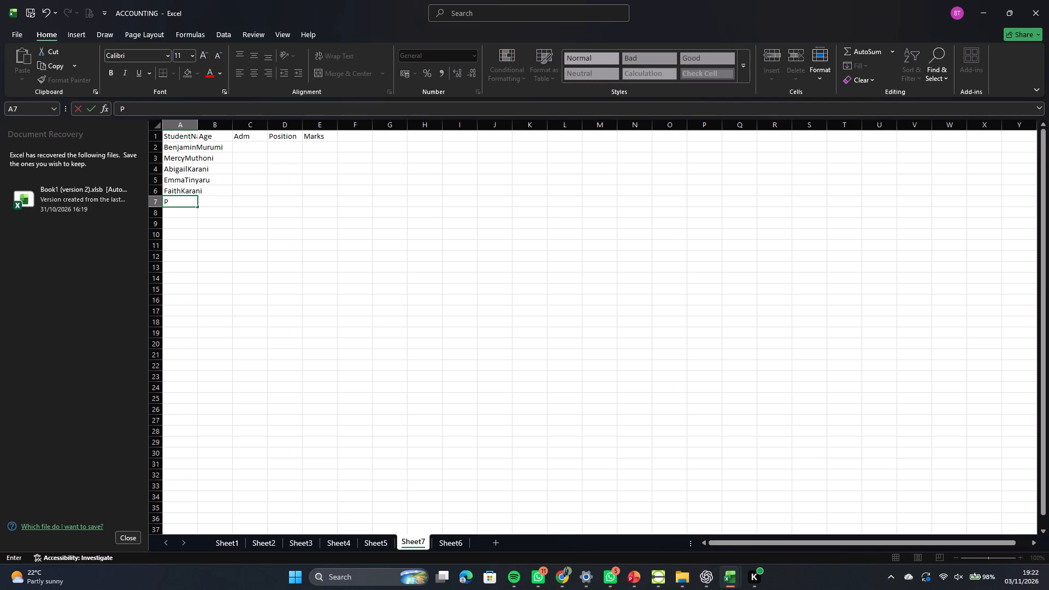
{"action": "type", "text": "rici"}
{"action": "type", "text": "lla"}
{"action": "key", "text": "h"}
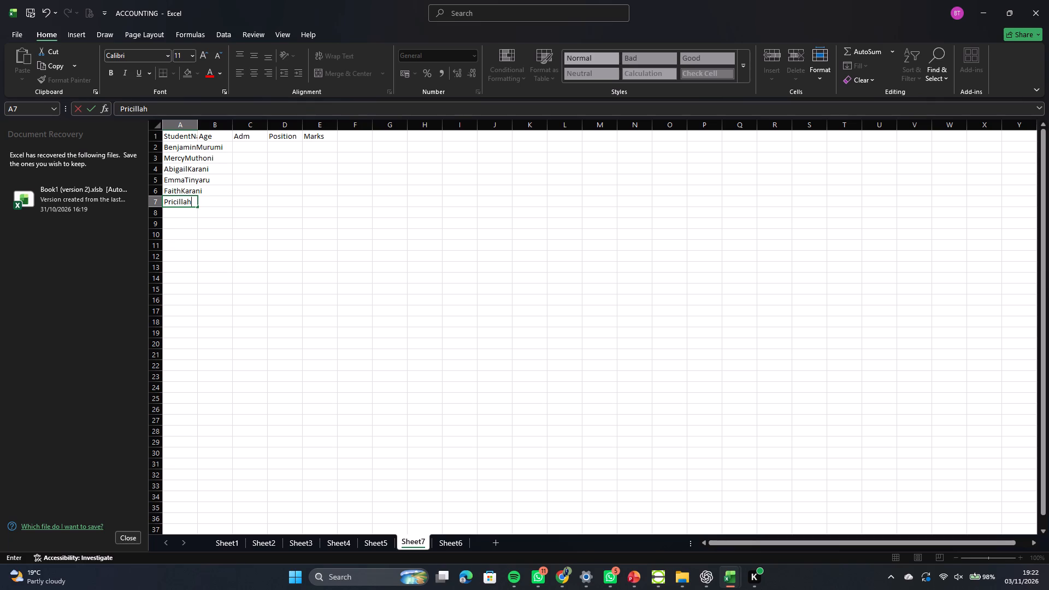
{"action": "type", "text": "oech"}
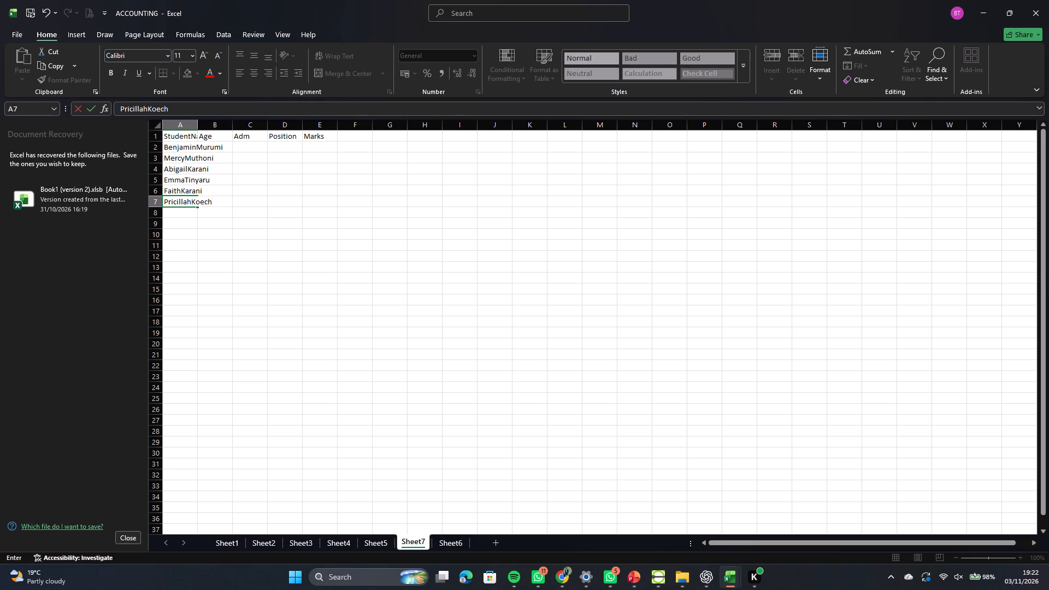
Enter the seventh student's two names, without a space and with only the initials capitalised, in cell A8 under StudentName.
{"action": "left_click", "coordinate": [182, 215]}
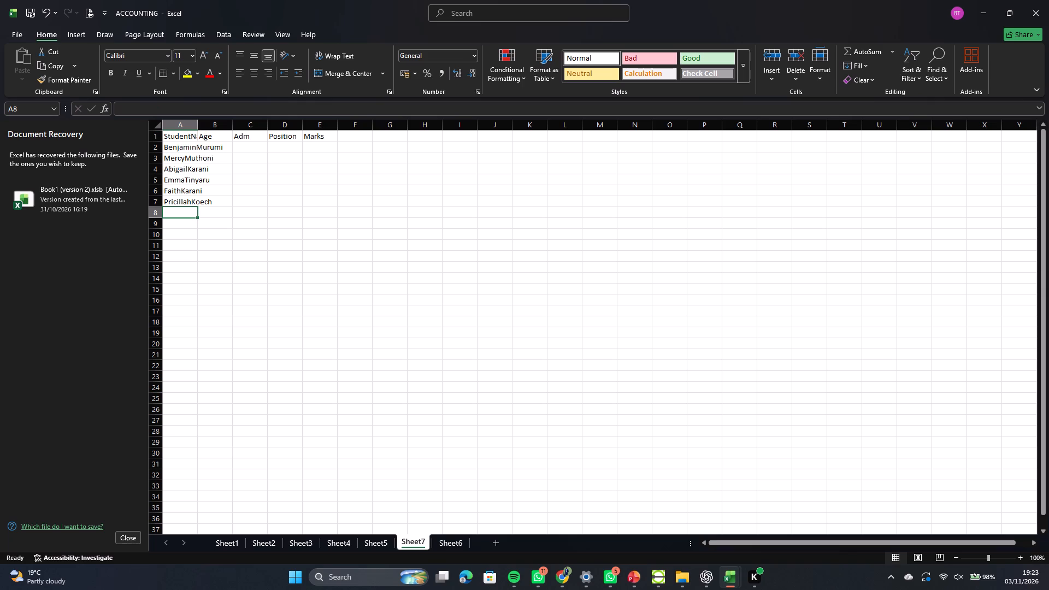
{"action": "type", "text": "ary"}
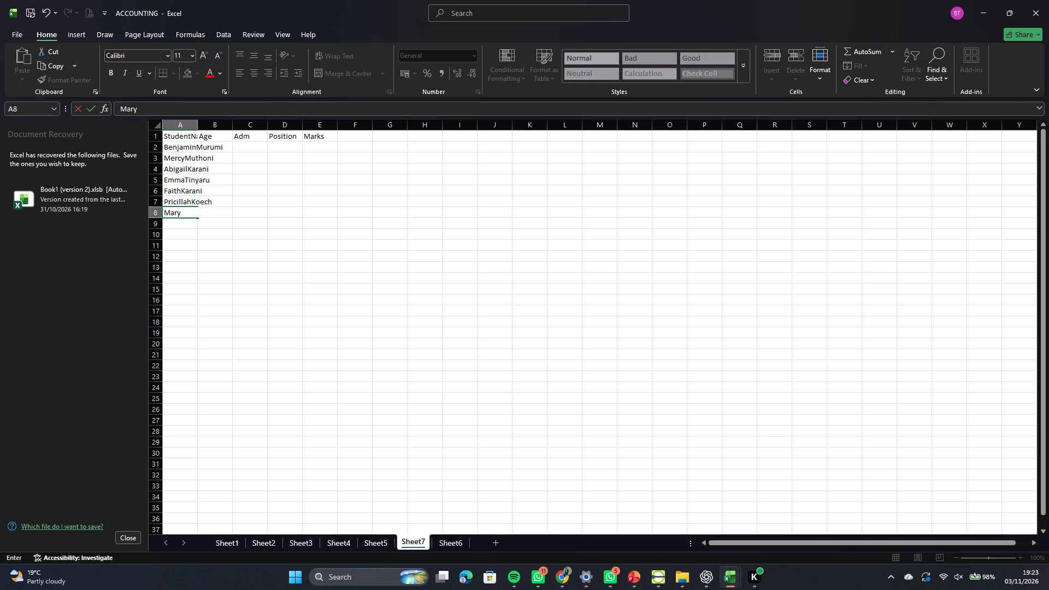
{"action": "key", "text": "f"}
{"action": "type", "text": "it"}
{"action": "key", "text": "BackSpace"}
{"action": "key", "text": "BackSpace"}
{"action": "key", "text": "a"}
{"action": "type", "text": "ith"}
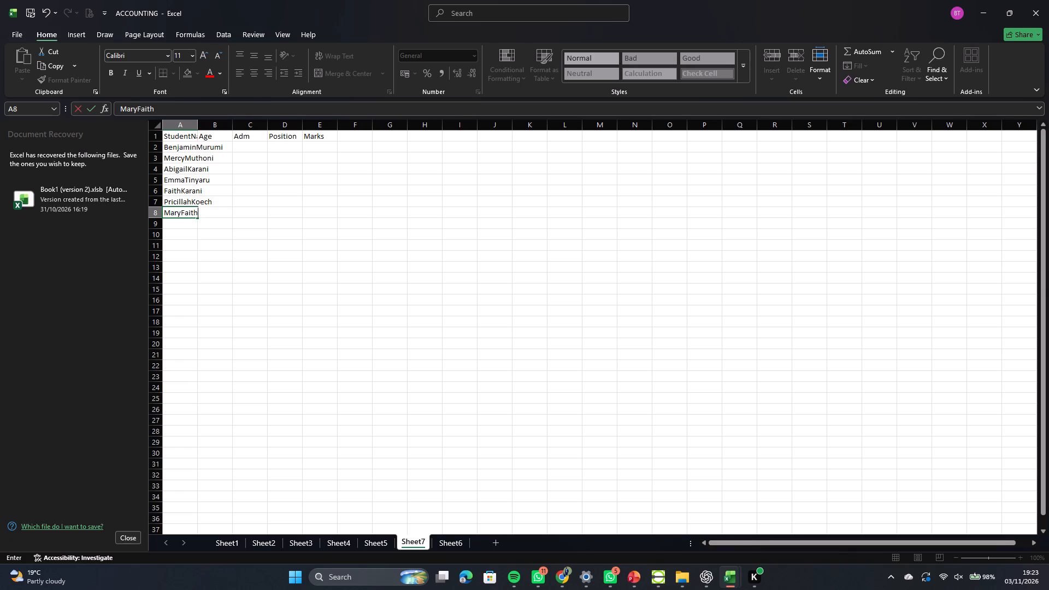
{"action": "left_click", "coordinate": [176, 218]}
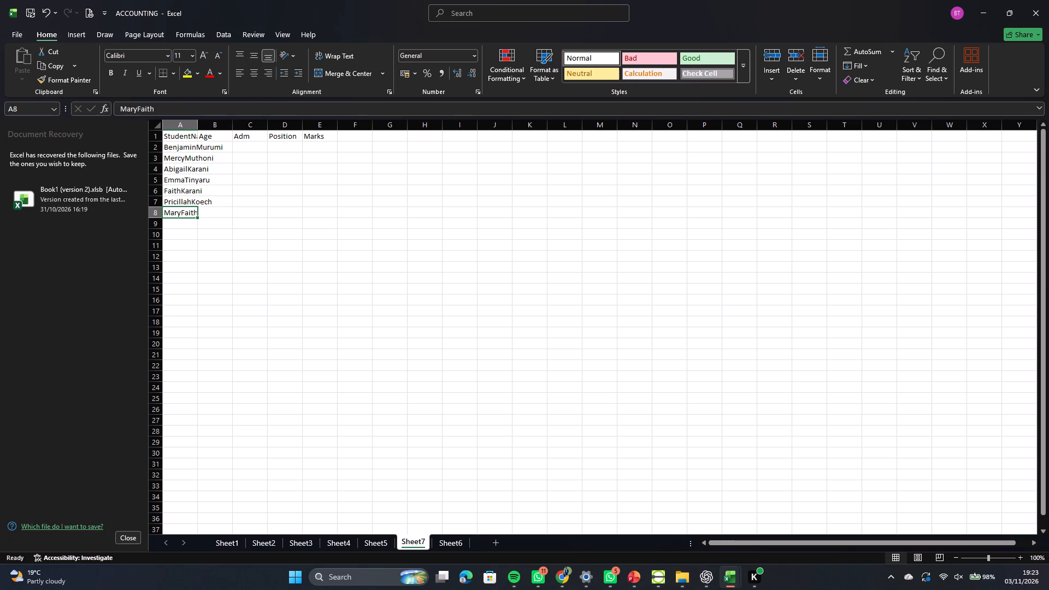
Enter the eighth student's two names, without a space and with only the initials capitalised, in cell A9.
{"action": "left_click", "coordinate": [172, 222]}
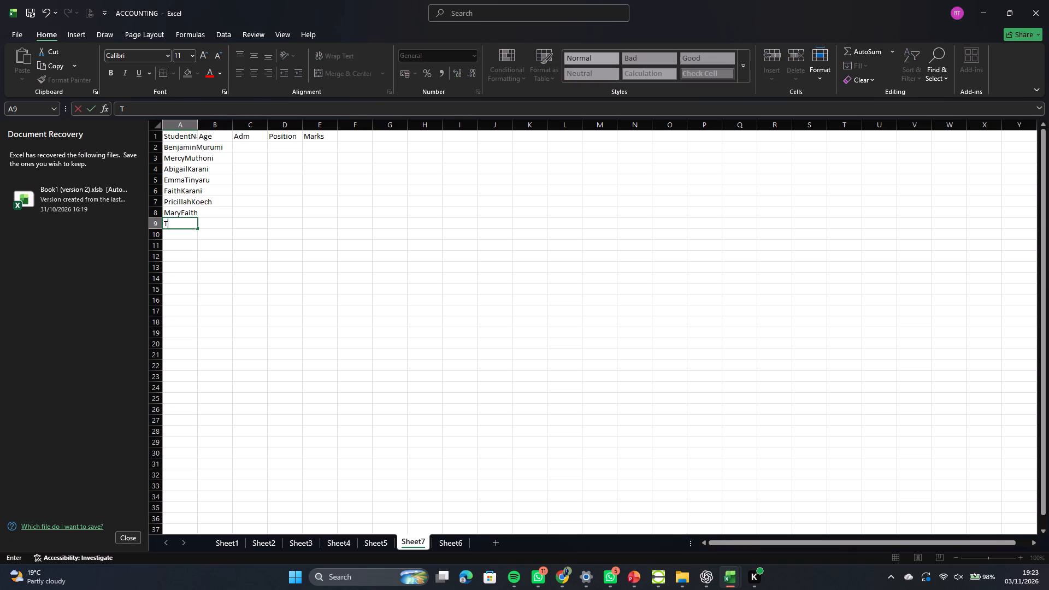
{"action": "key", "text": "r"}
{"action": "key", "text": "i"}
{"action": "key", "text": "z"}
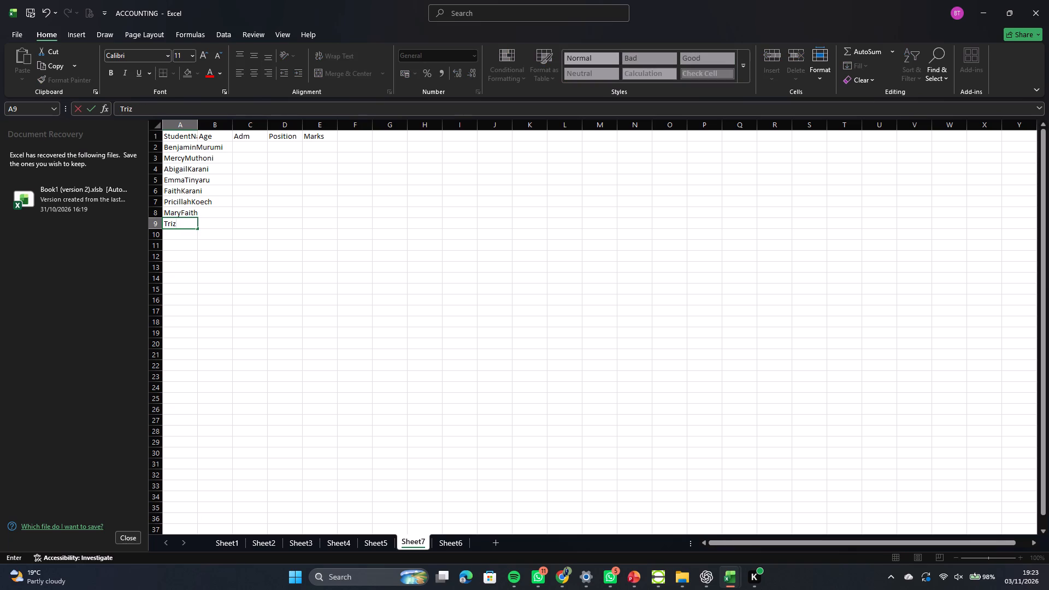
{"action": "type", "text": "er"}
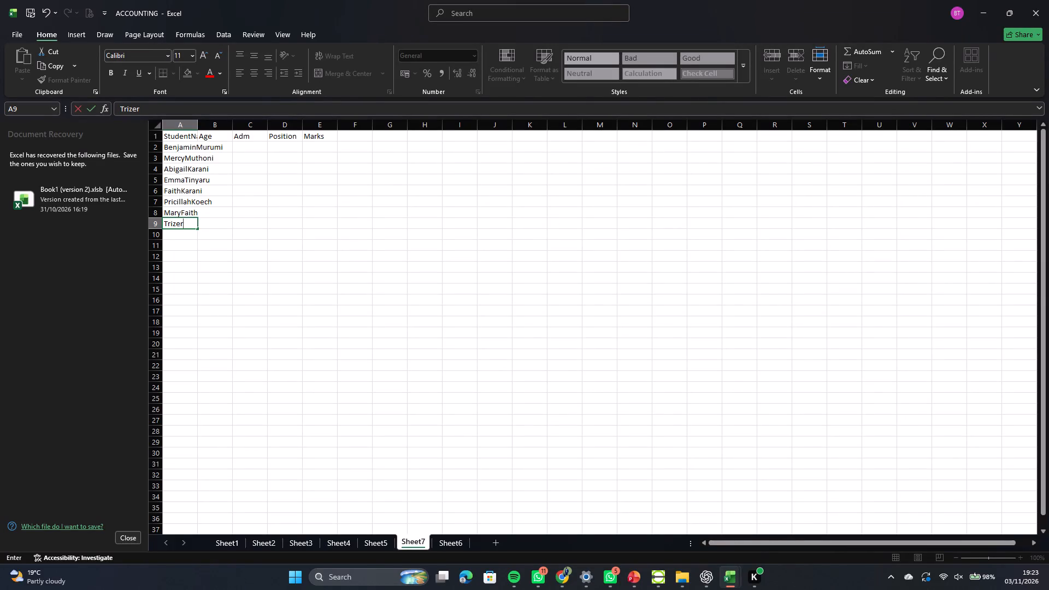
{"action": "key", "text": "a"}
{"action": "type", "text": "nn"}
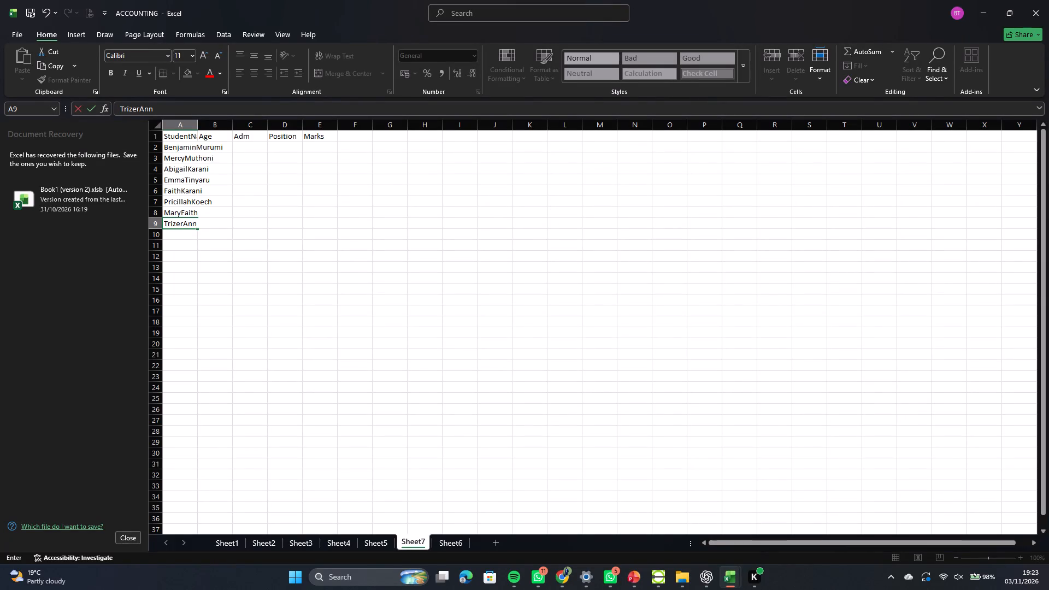
Enter the ninth student's first name and surname, without a space and with only the initials capitalised, in cell A10.
{"action": "left_click", "coordinate": [171, 232]}
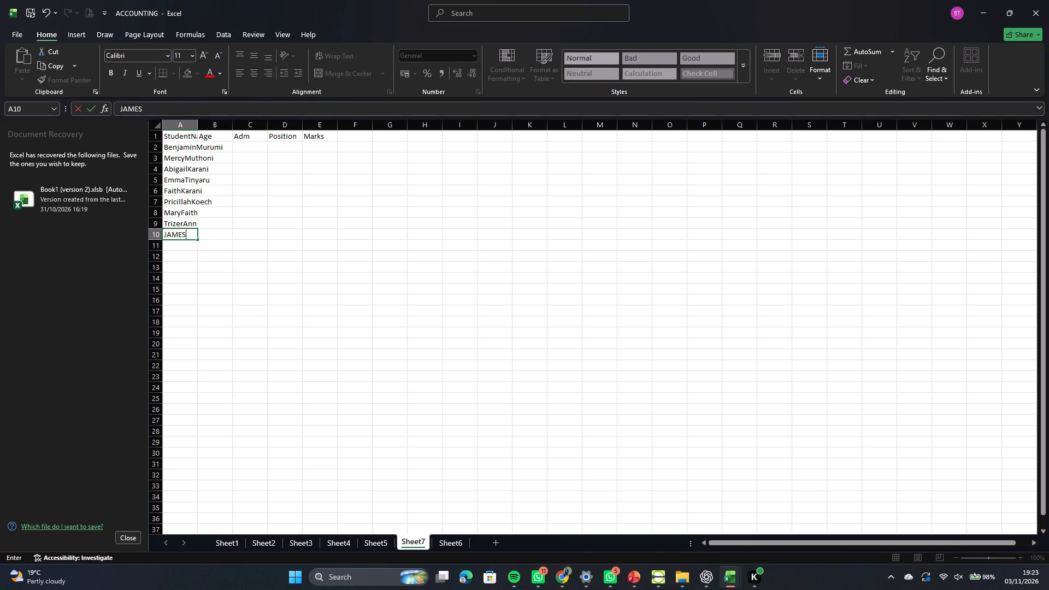
{"action": "key", "text": "BackSpace"}
{"action": "key", "text": "BackSpace"}
{"action": "key", "text": "BackSpace"}
{"action": "key", "text": "BackSpace"}
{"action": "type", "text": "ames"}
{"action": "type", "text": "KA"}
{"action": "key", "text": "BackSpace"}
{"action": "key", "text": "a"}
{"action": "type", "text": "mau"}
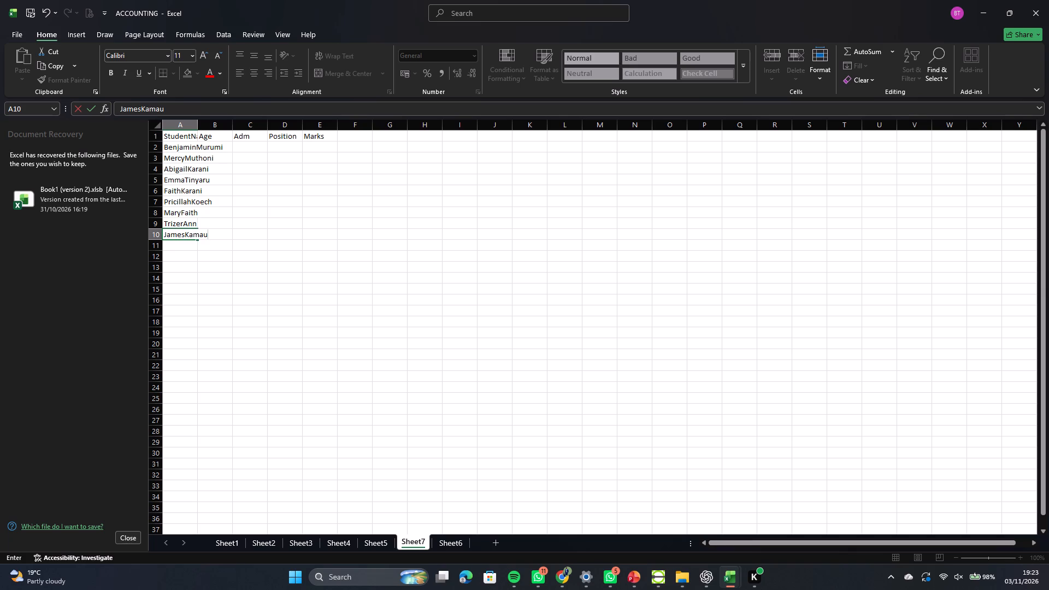
Enter the tenth student's first name and surname, without a space and with only the initials capitalised, in cell A11.
{"action": "left_click", "coordinate": [174, 248]}
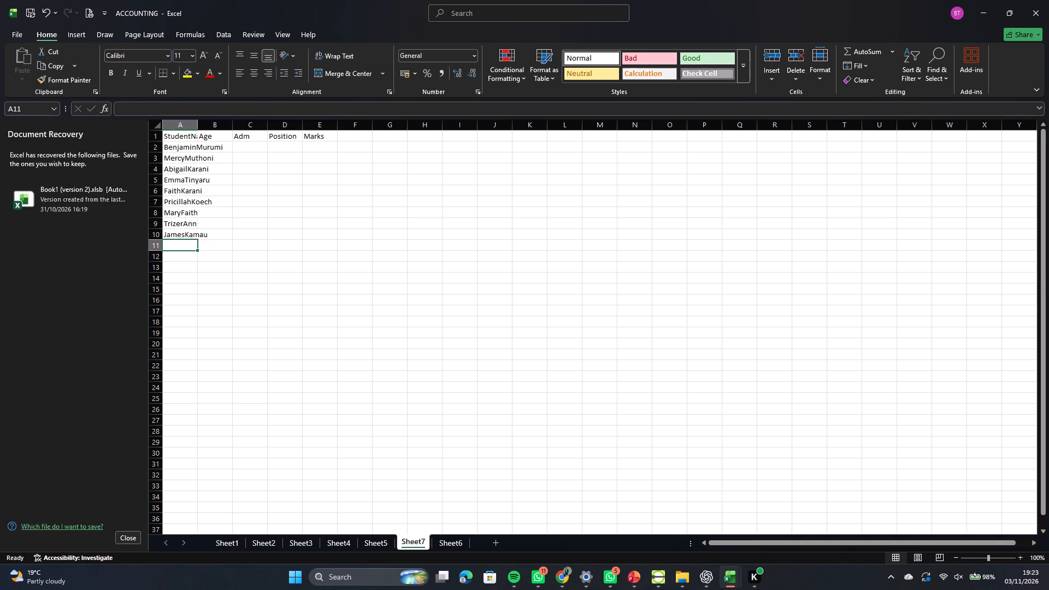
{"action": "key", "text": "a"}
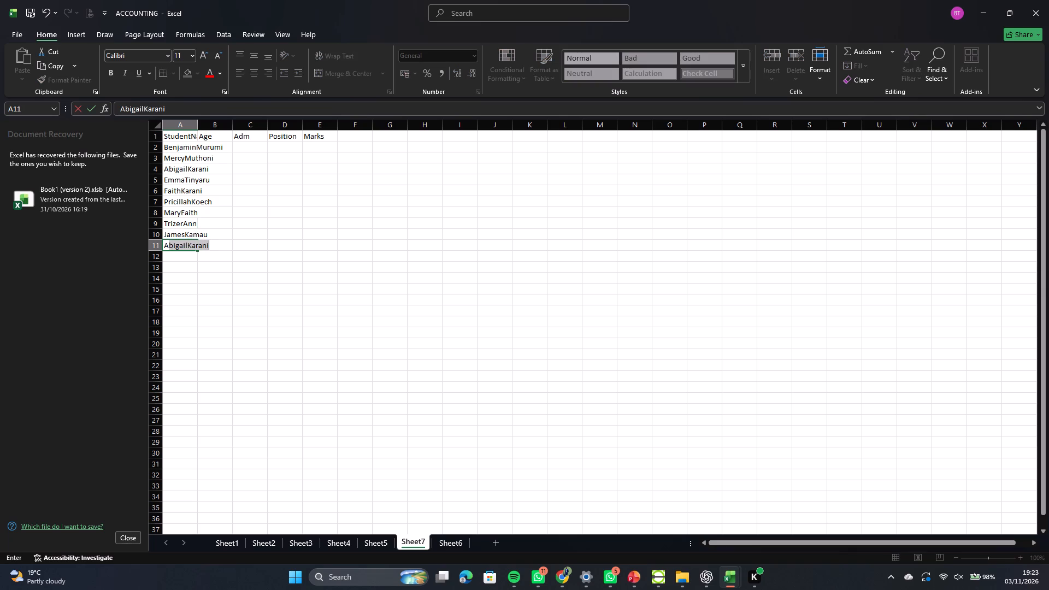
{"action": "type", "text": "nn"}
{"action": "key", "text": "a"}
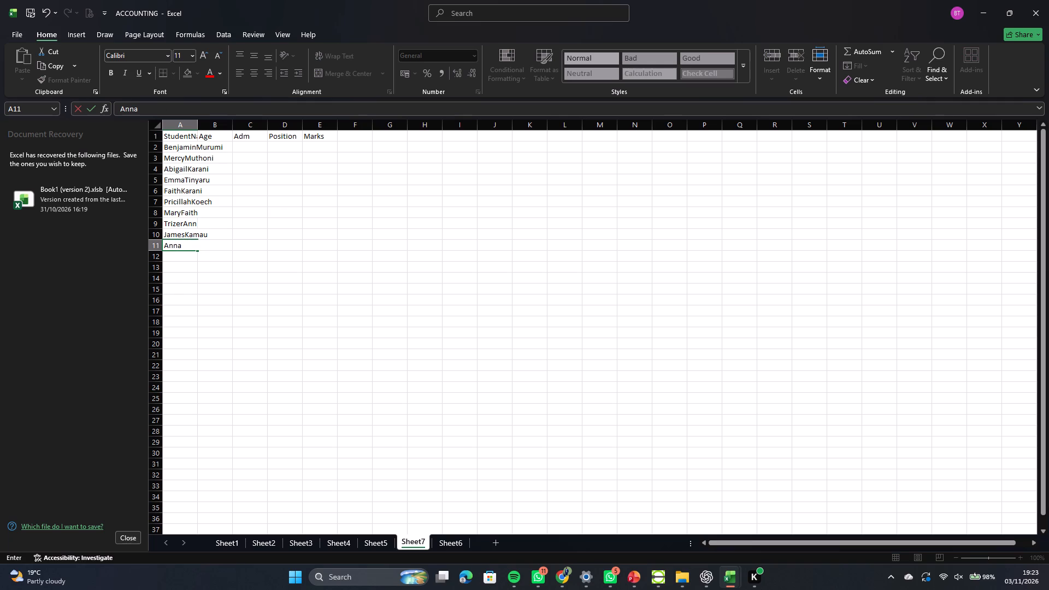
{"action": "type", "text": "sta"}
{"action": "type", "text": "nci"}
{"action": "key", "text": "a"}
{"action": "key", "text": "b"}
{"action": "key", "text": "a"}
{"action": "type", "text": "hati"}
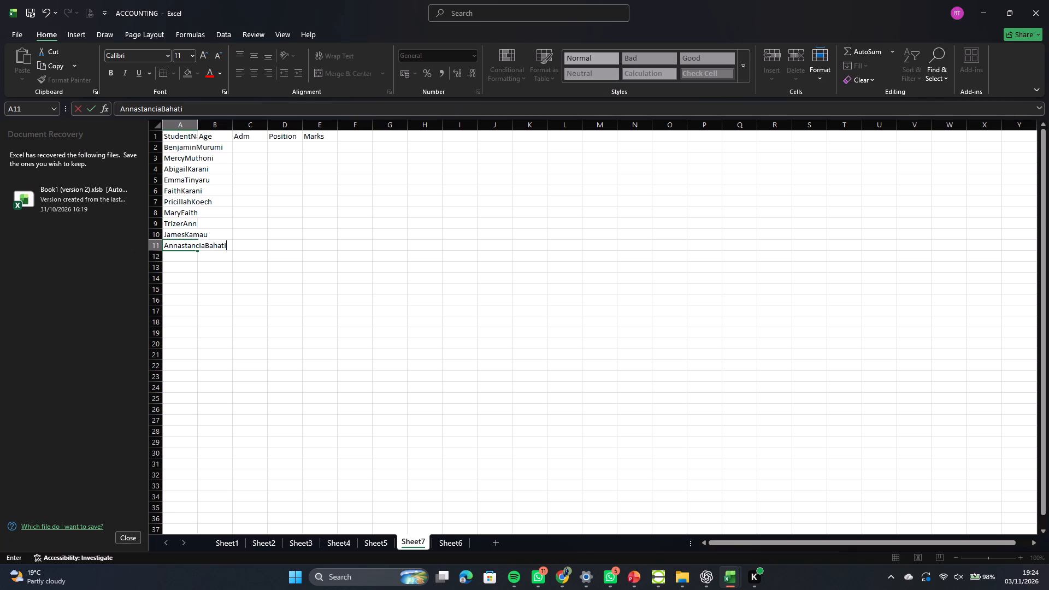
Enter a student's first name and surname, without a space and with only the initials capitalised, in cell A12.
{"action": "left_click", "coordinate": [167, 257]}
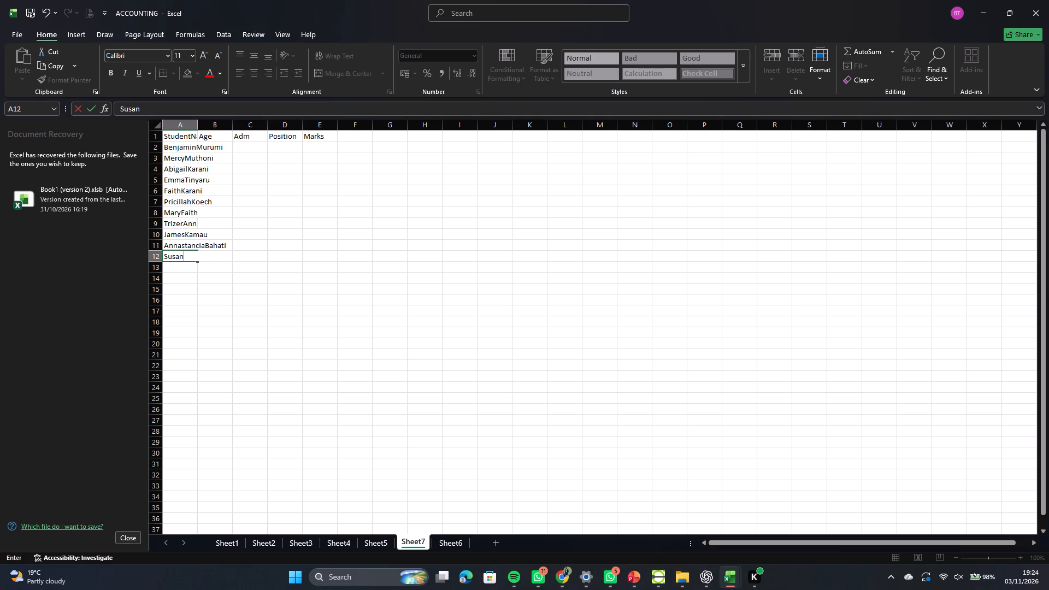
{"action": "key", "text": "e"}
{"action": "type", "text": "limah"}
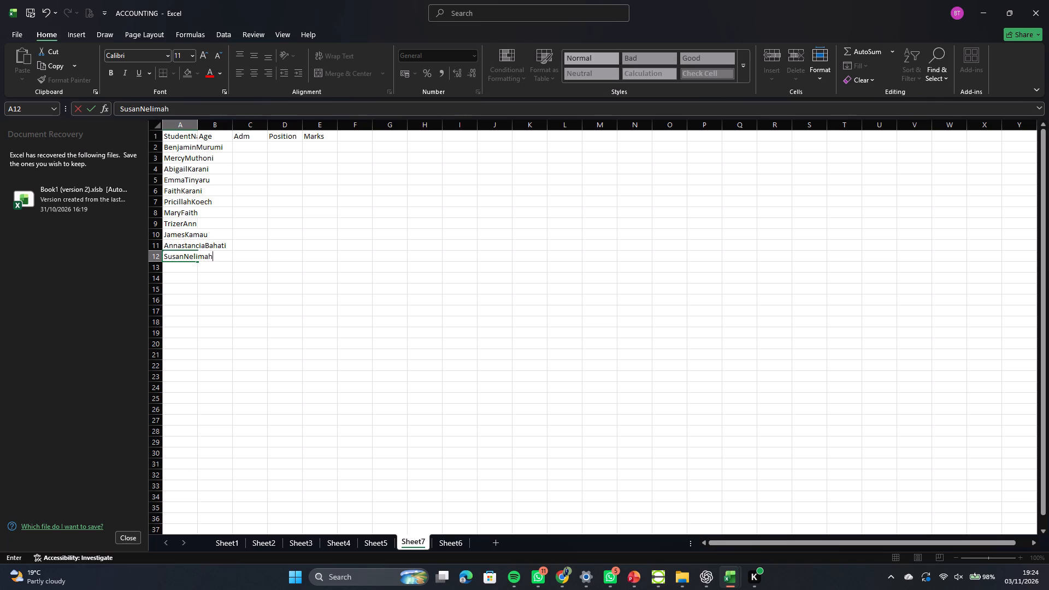
Replace the name in cell A12 with a different student's first name and surname, without a space and with only the initials capitalised.
{"action": "left_click", "coordinate": [169, 262]}
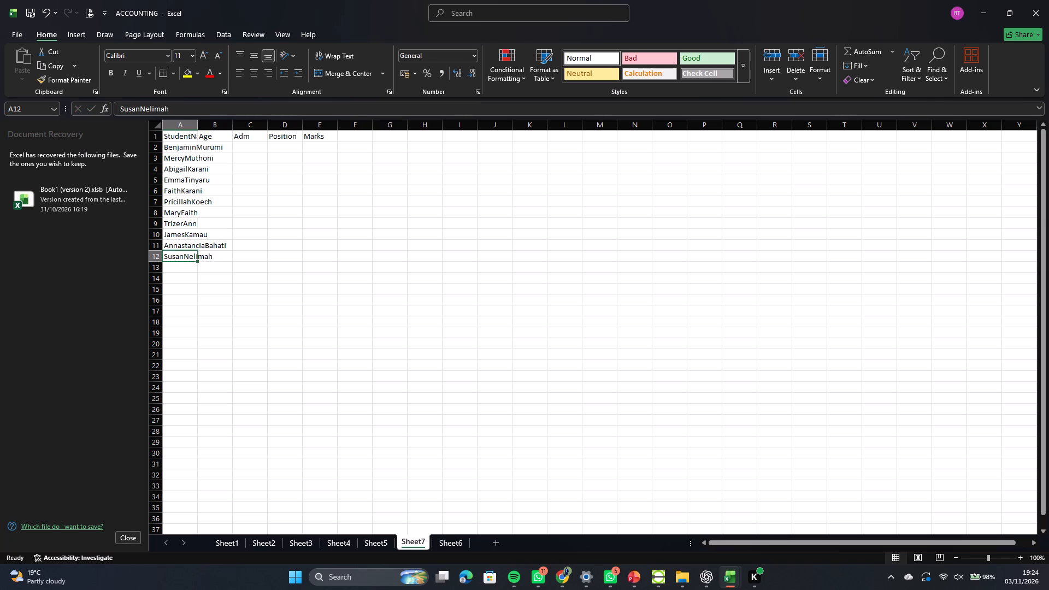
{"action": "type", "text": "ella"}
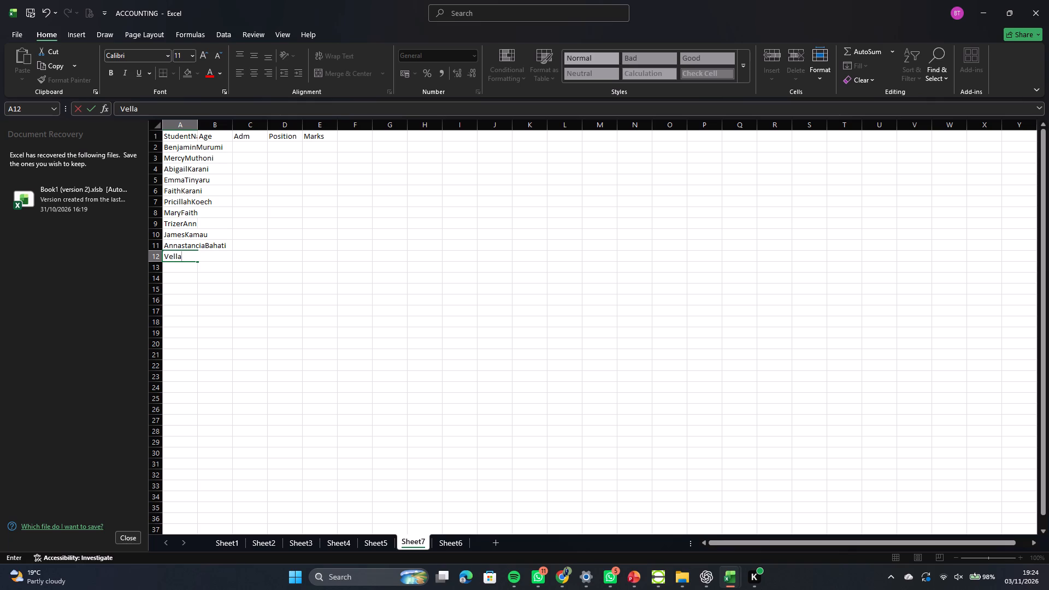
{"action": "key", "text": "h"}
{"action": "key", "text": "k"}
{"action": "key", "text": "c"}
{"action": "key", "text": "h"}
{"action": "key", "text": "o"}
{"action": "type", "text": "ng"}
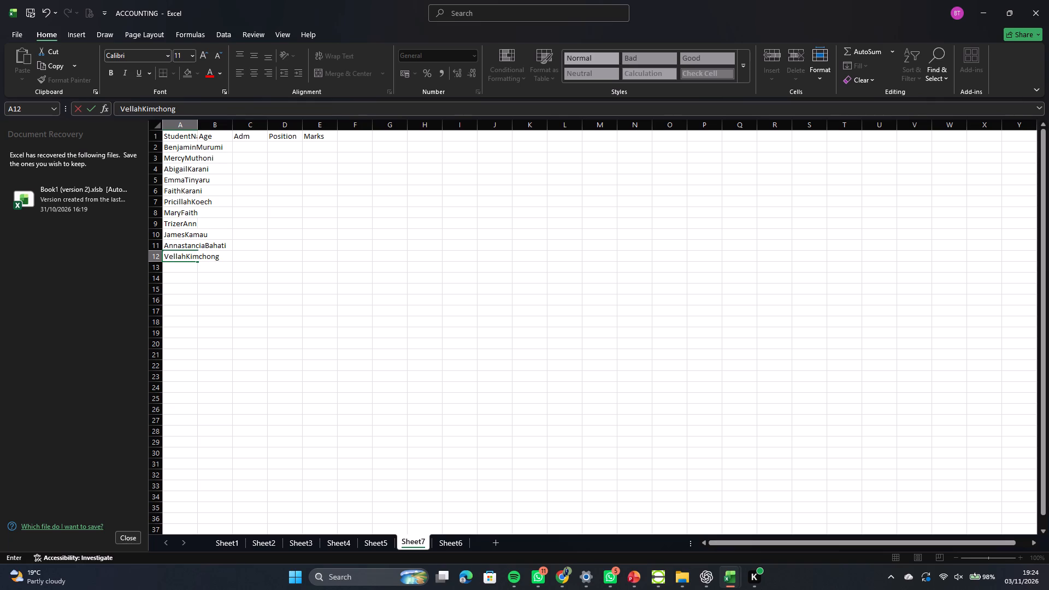
Enter the twelfth student's first name and surname, without a space and with only the initials capitalised, in cell A13.
{"action": "left_click", "coordinate": [170, 268]}
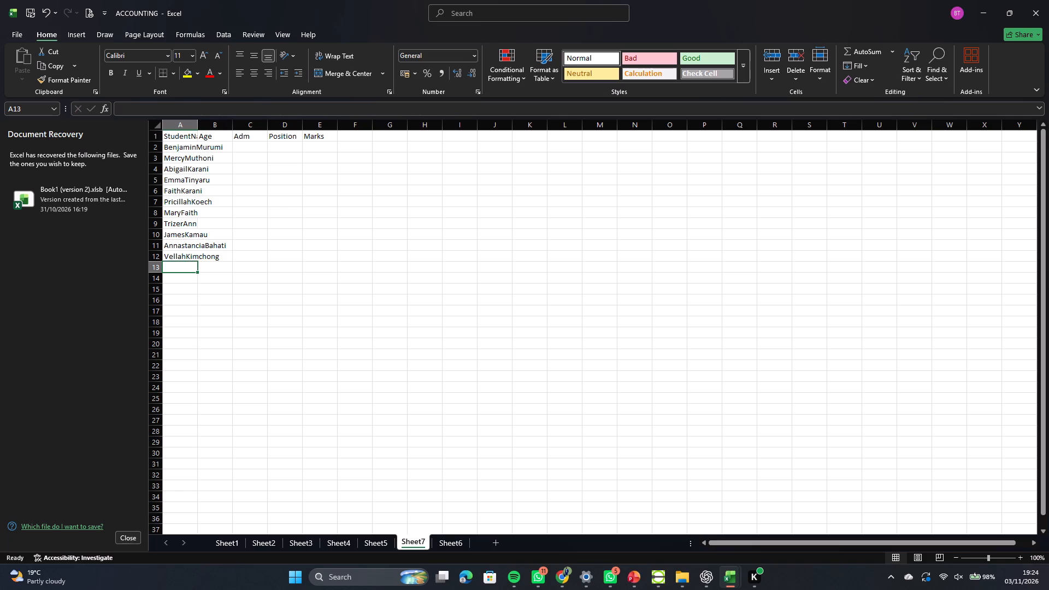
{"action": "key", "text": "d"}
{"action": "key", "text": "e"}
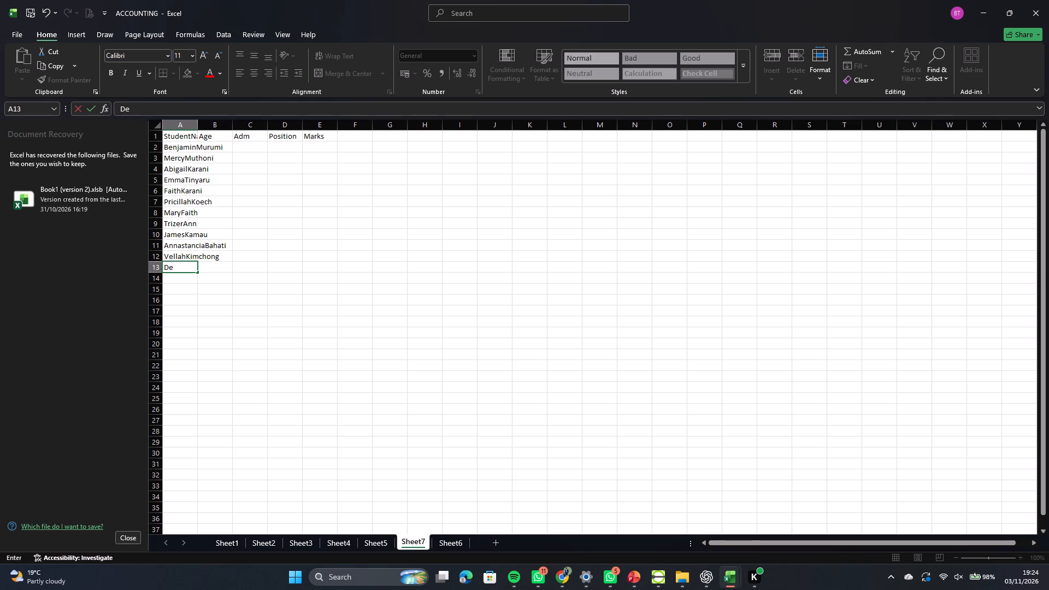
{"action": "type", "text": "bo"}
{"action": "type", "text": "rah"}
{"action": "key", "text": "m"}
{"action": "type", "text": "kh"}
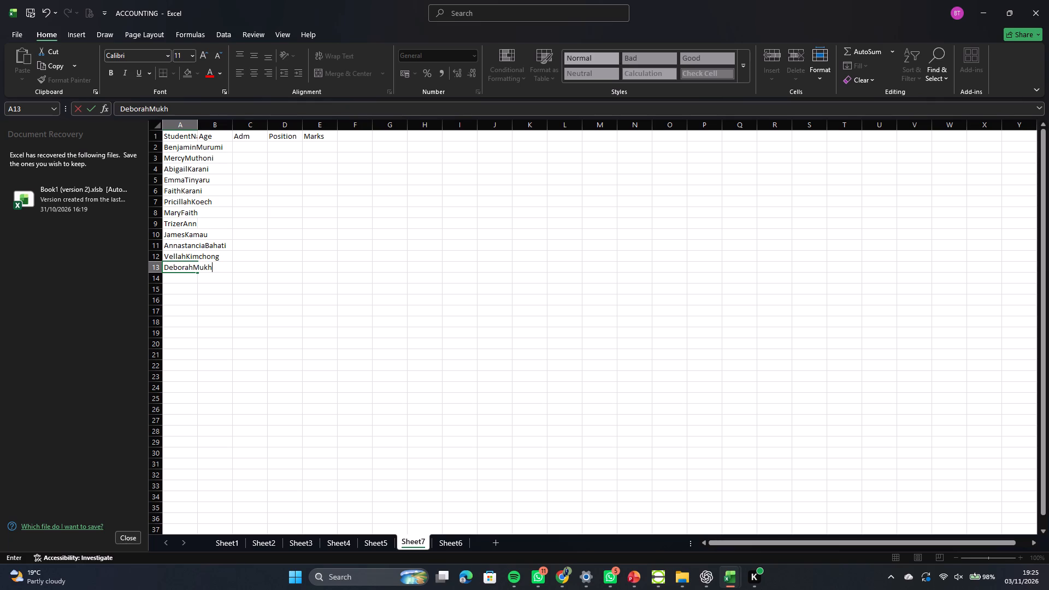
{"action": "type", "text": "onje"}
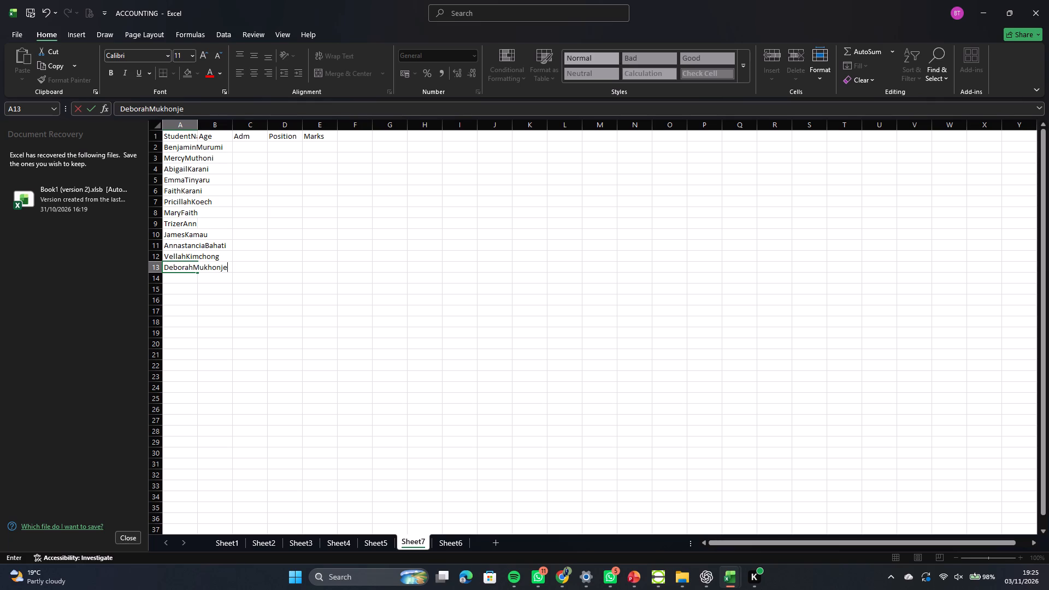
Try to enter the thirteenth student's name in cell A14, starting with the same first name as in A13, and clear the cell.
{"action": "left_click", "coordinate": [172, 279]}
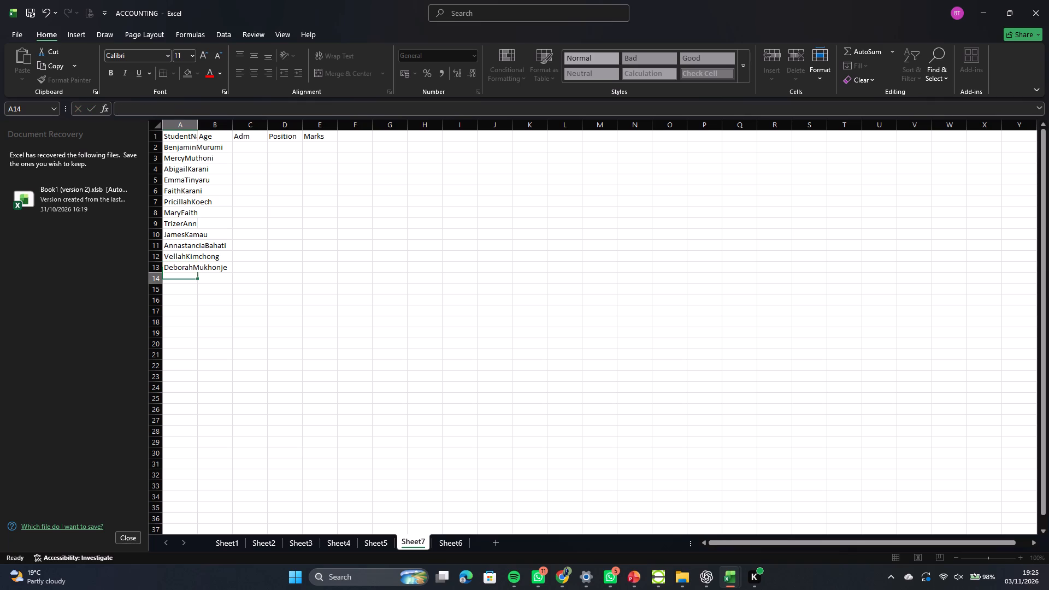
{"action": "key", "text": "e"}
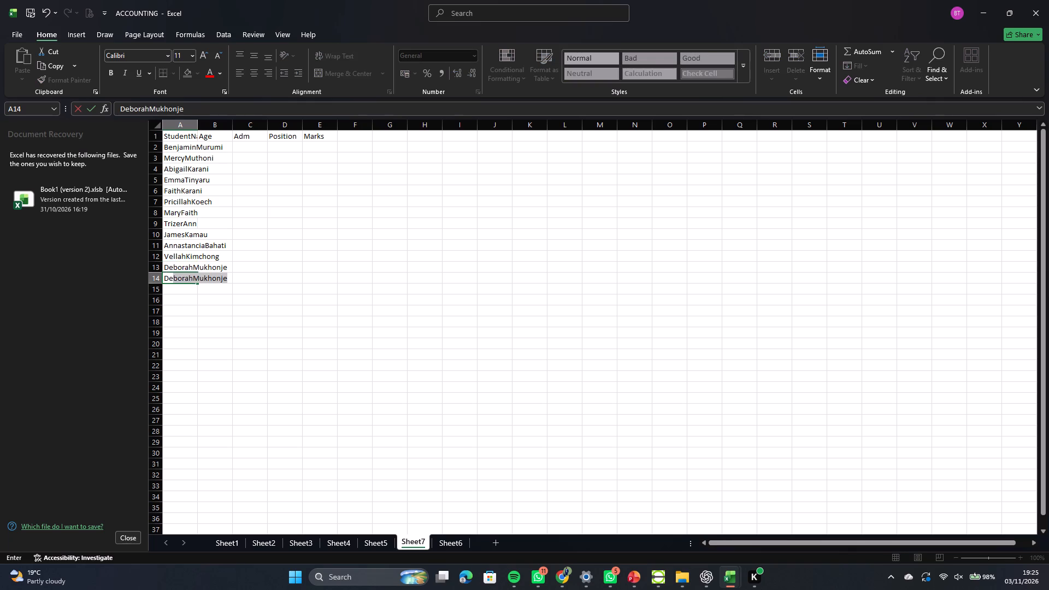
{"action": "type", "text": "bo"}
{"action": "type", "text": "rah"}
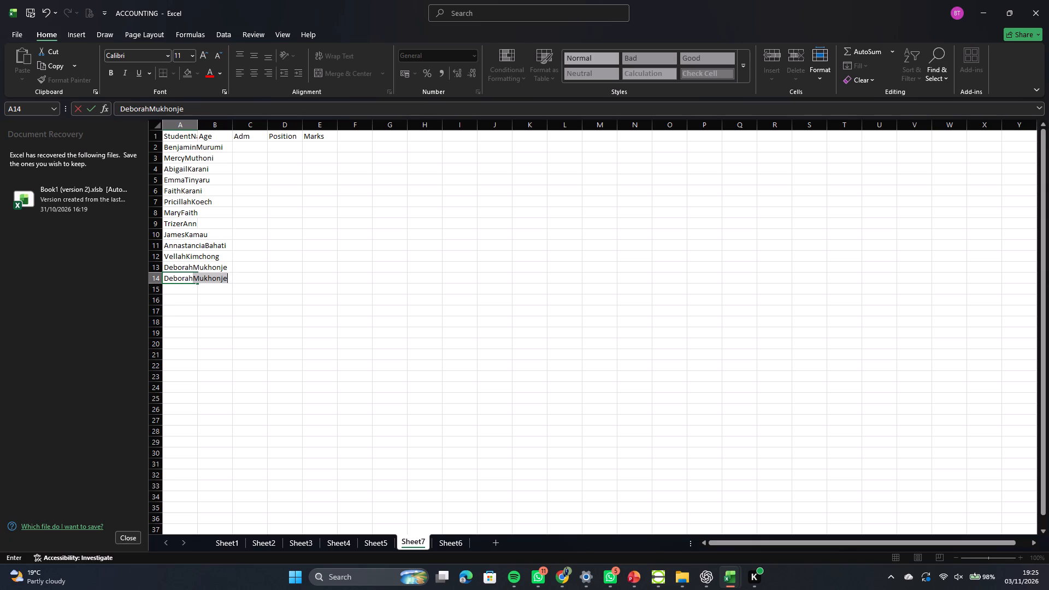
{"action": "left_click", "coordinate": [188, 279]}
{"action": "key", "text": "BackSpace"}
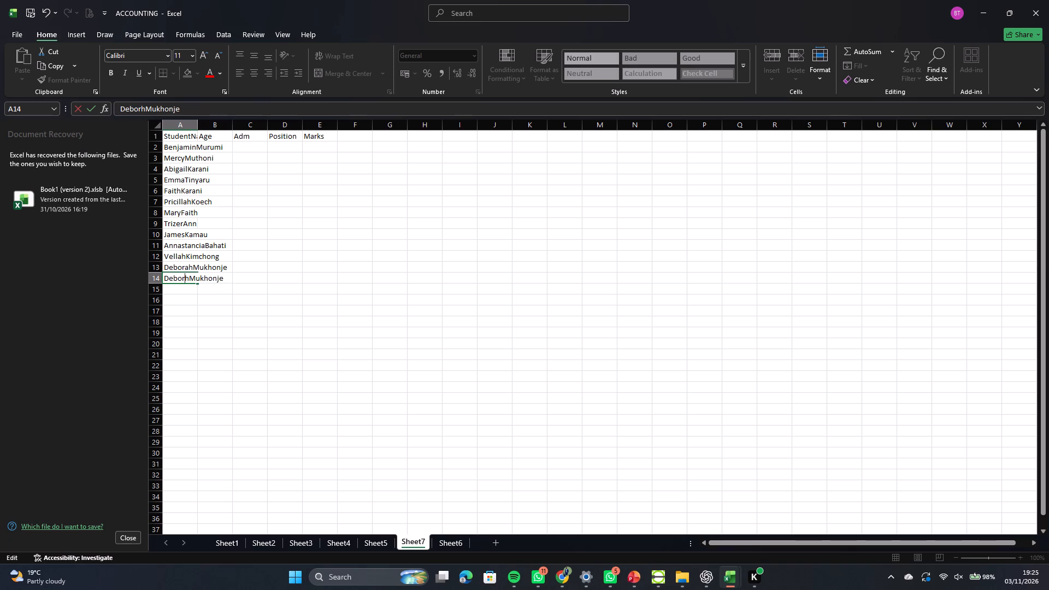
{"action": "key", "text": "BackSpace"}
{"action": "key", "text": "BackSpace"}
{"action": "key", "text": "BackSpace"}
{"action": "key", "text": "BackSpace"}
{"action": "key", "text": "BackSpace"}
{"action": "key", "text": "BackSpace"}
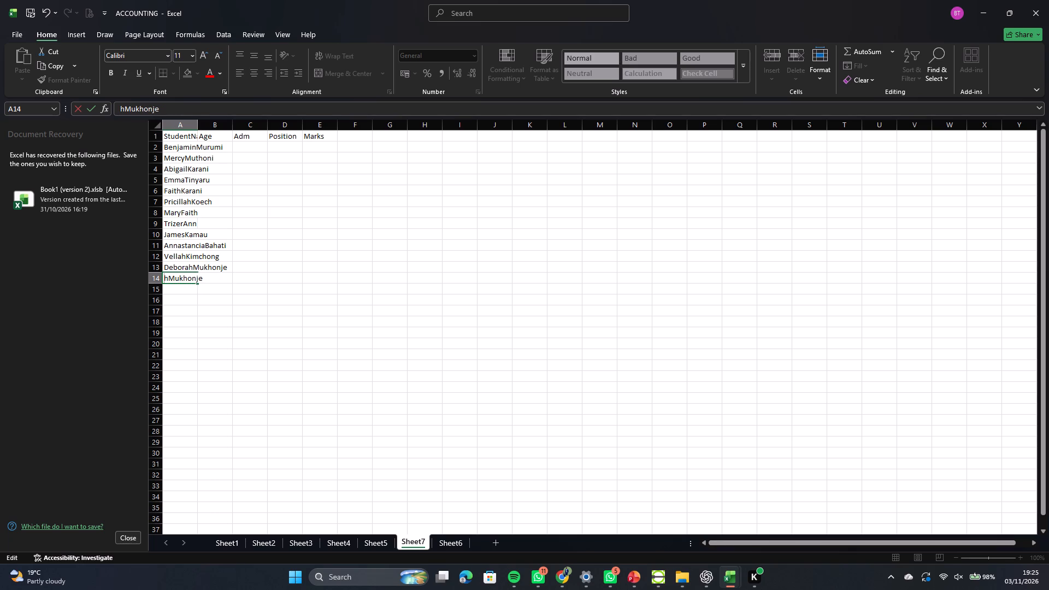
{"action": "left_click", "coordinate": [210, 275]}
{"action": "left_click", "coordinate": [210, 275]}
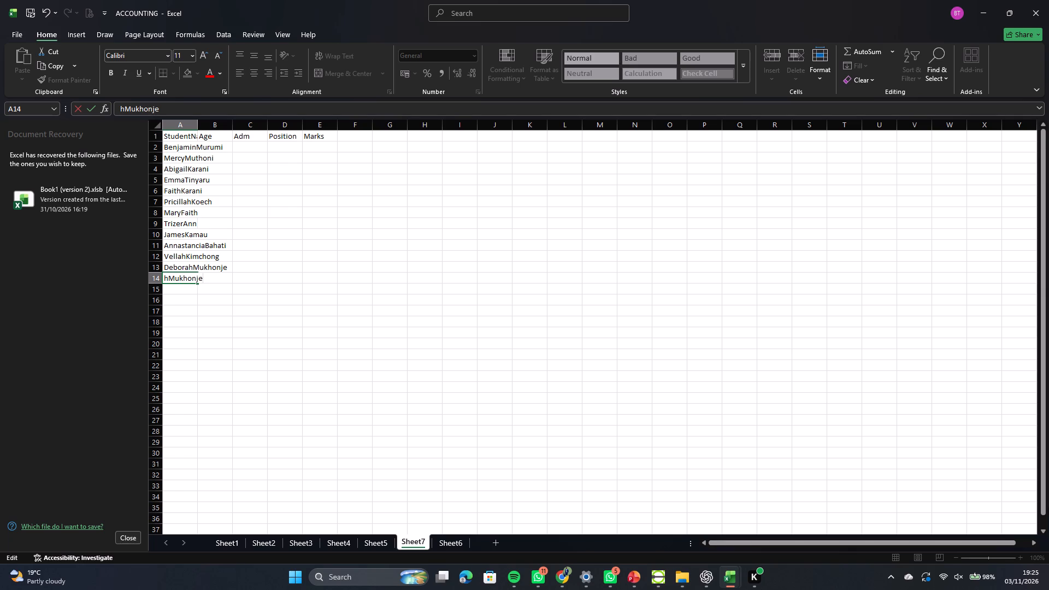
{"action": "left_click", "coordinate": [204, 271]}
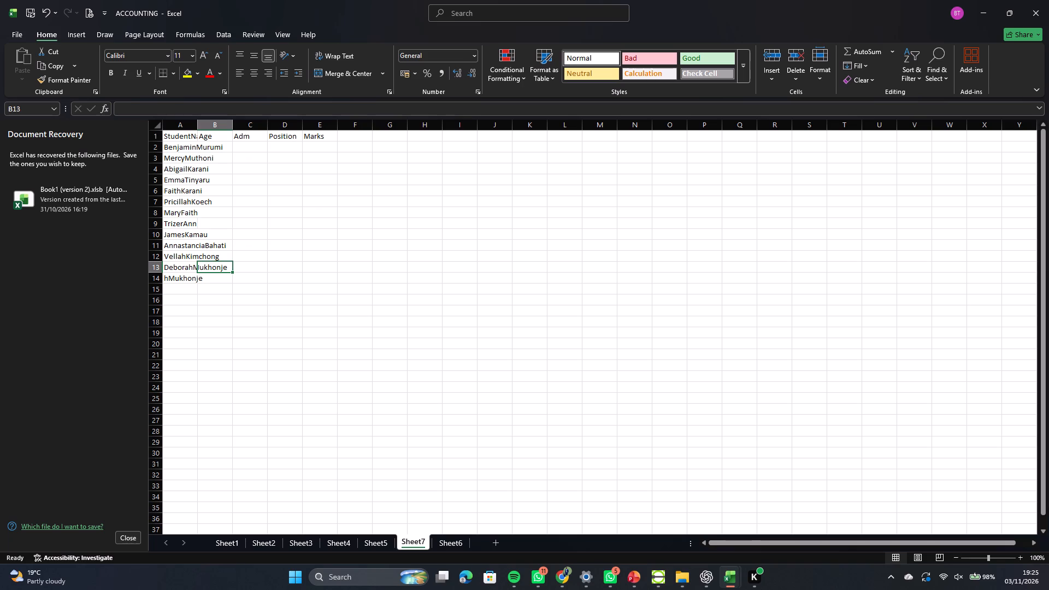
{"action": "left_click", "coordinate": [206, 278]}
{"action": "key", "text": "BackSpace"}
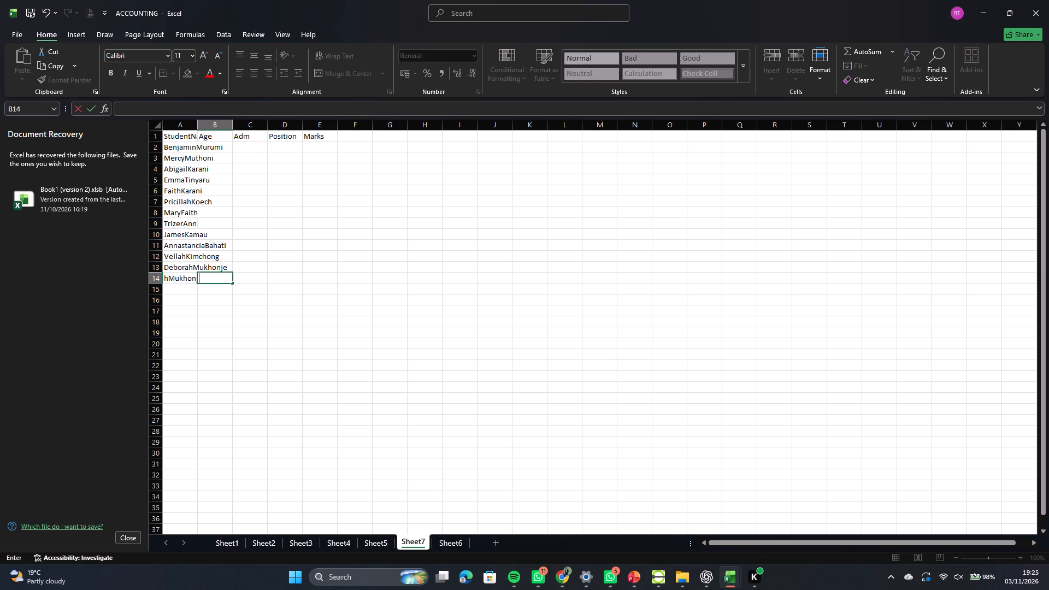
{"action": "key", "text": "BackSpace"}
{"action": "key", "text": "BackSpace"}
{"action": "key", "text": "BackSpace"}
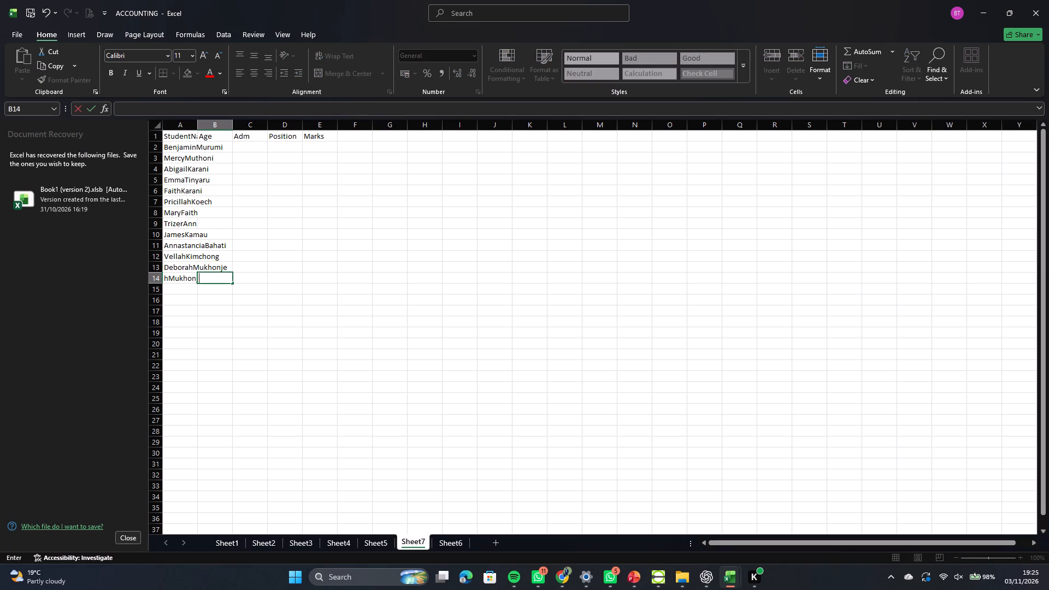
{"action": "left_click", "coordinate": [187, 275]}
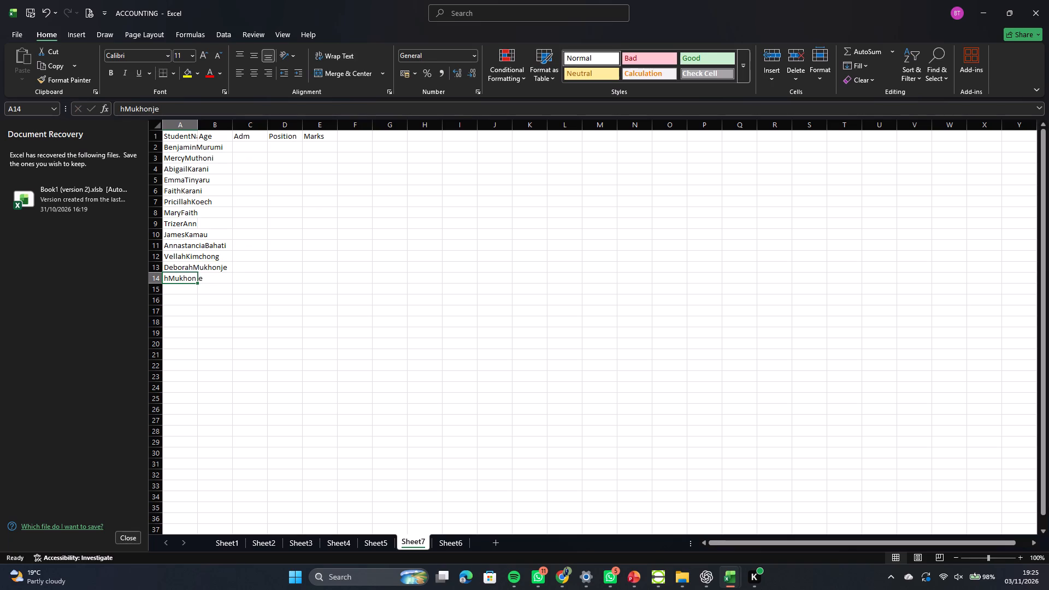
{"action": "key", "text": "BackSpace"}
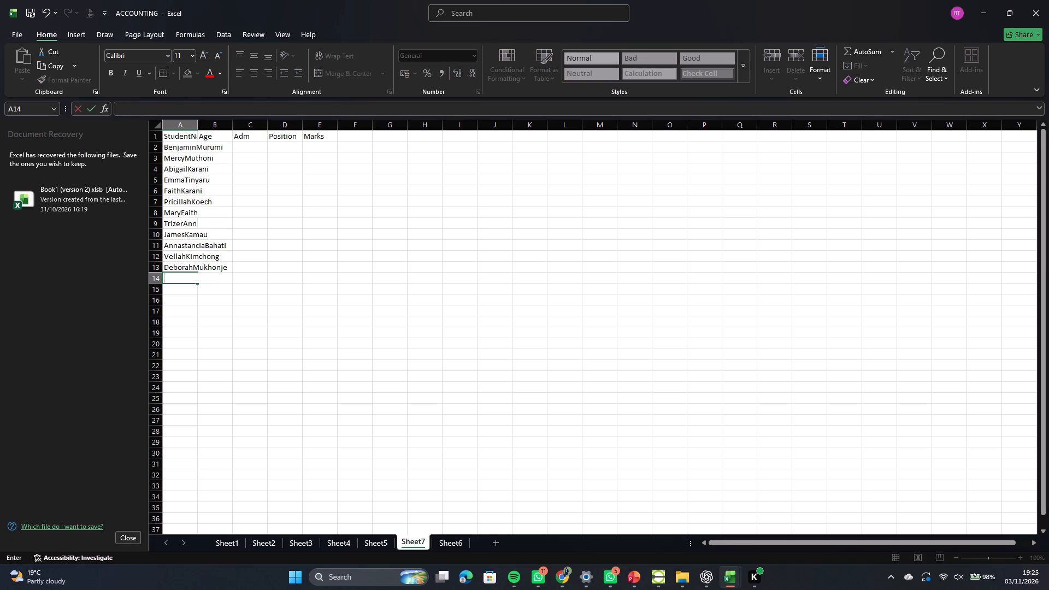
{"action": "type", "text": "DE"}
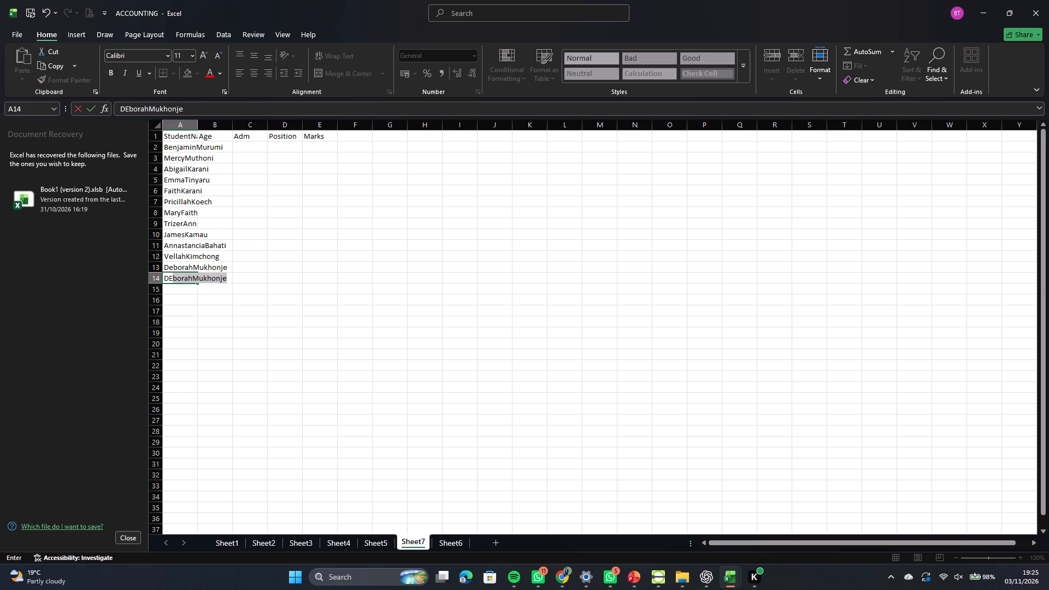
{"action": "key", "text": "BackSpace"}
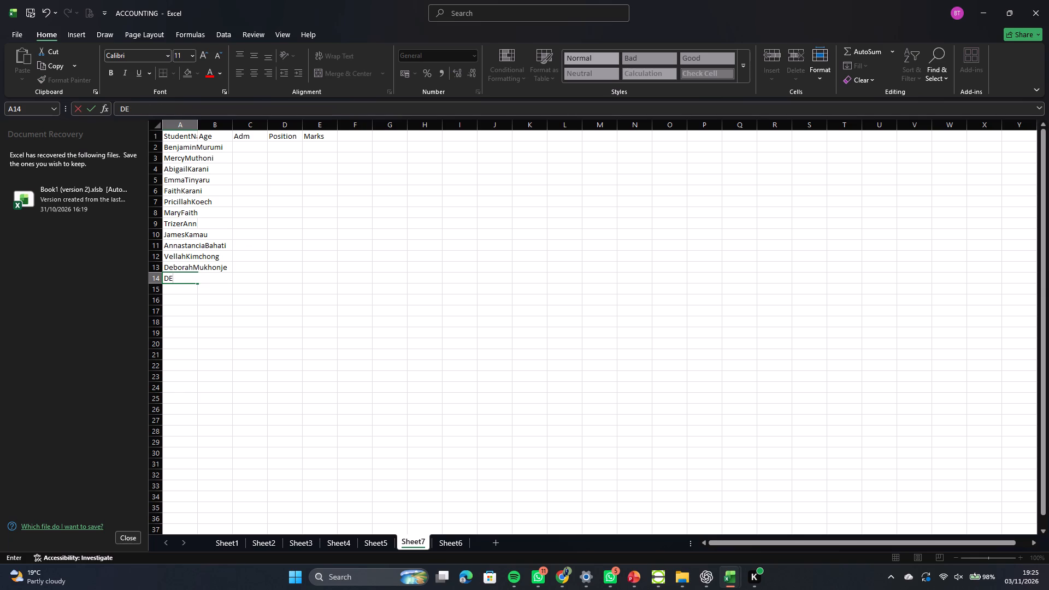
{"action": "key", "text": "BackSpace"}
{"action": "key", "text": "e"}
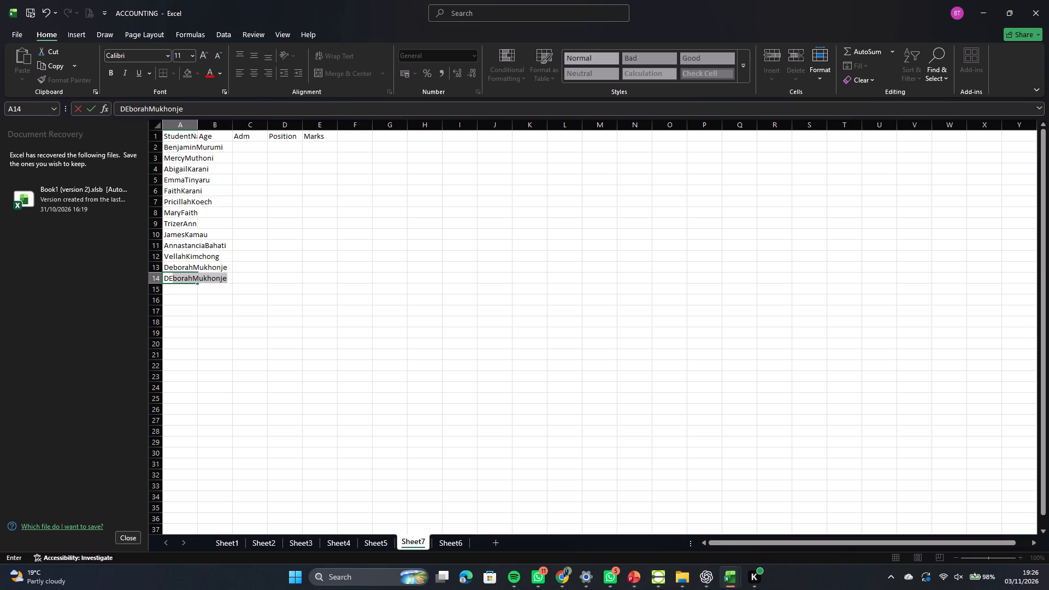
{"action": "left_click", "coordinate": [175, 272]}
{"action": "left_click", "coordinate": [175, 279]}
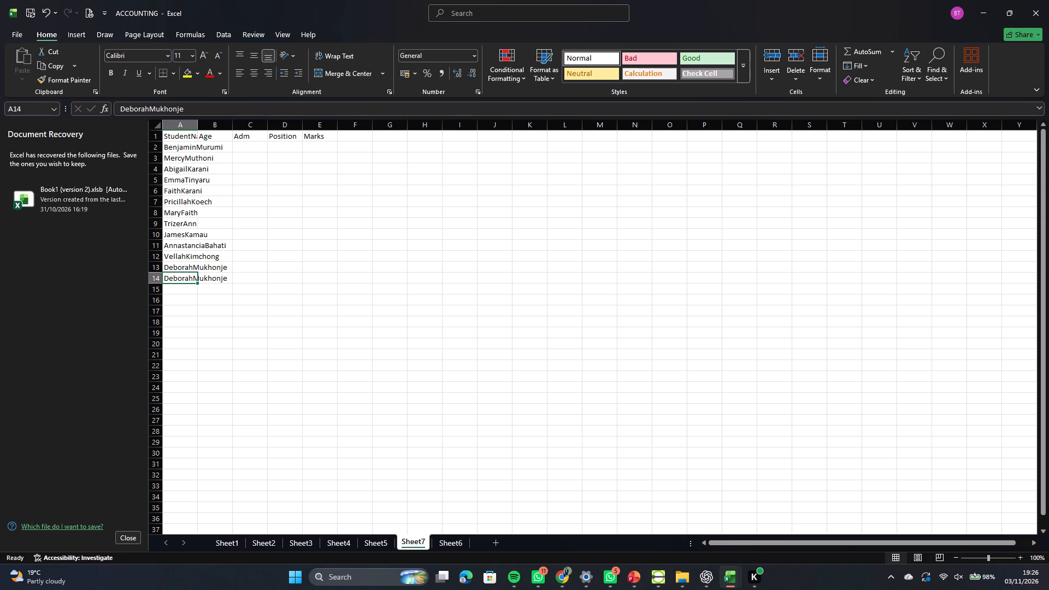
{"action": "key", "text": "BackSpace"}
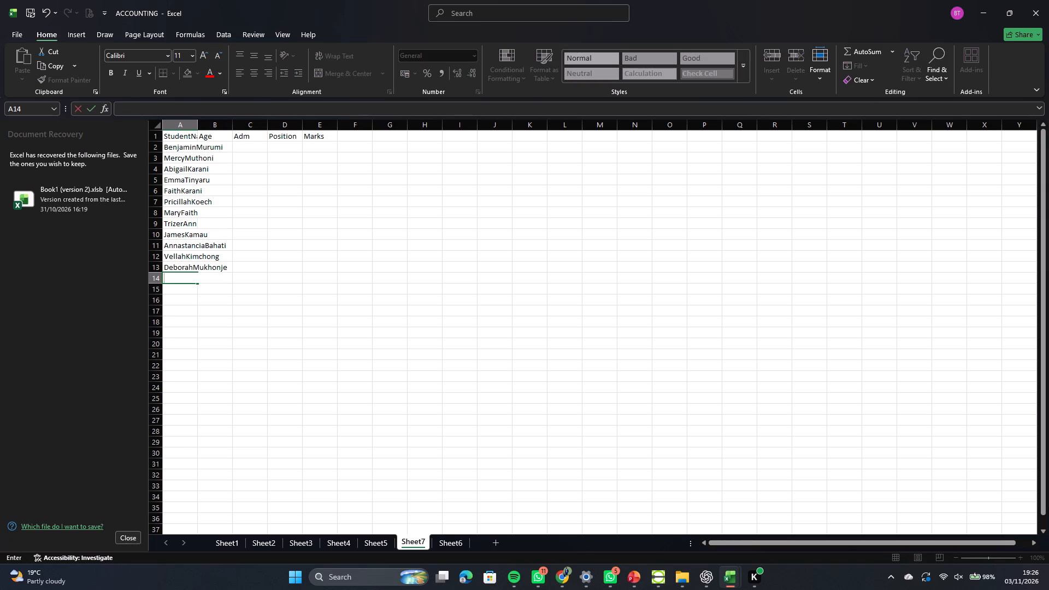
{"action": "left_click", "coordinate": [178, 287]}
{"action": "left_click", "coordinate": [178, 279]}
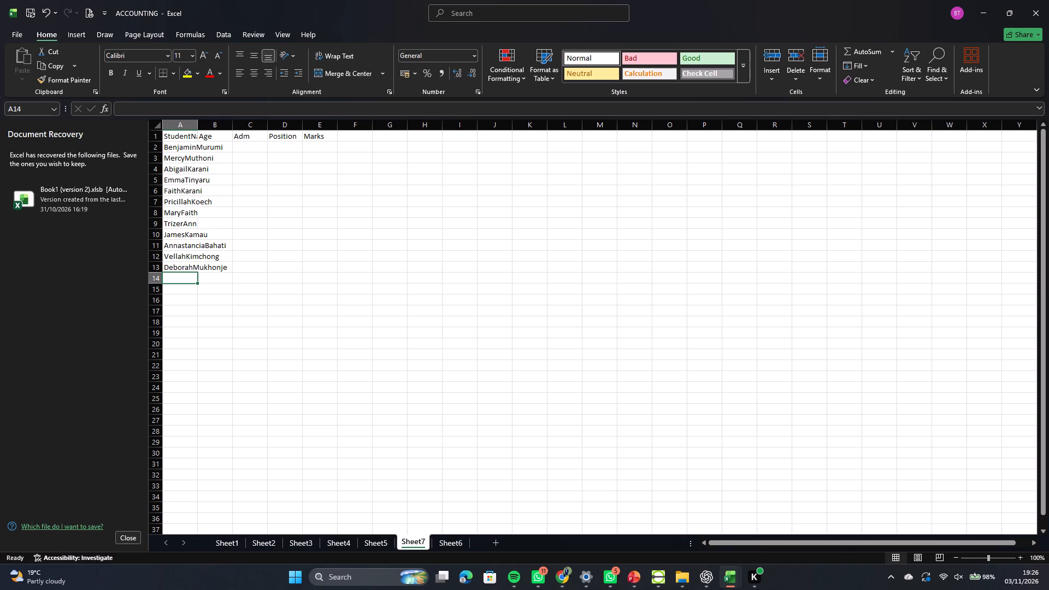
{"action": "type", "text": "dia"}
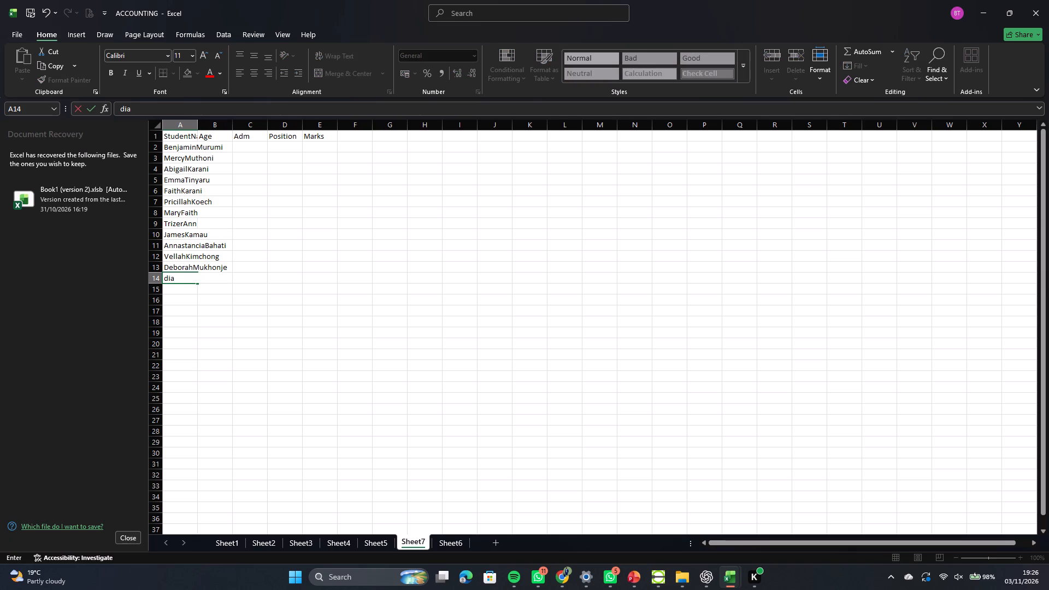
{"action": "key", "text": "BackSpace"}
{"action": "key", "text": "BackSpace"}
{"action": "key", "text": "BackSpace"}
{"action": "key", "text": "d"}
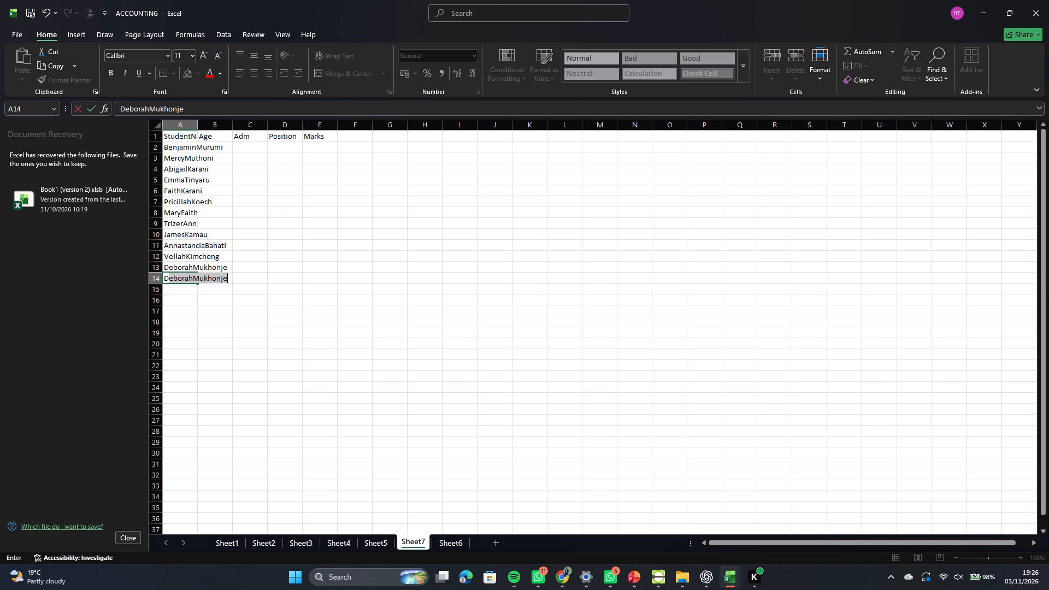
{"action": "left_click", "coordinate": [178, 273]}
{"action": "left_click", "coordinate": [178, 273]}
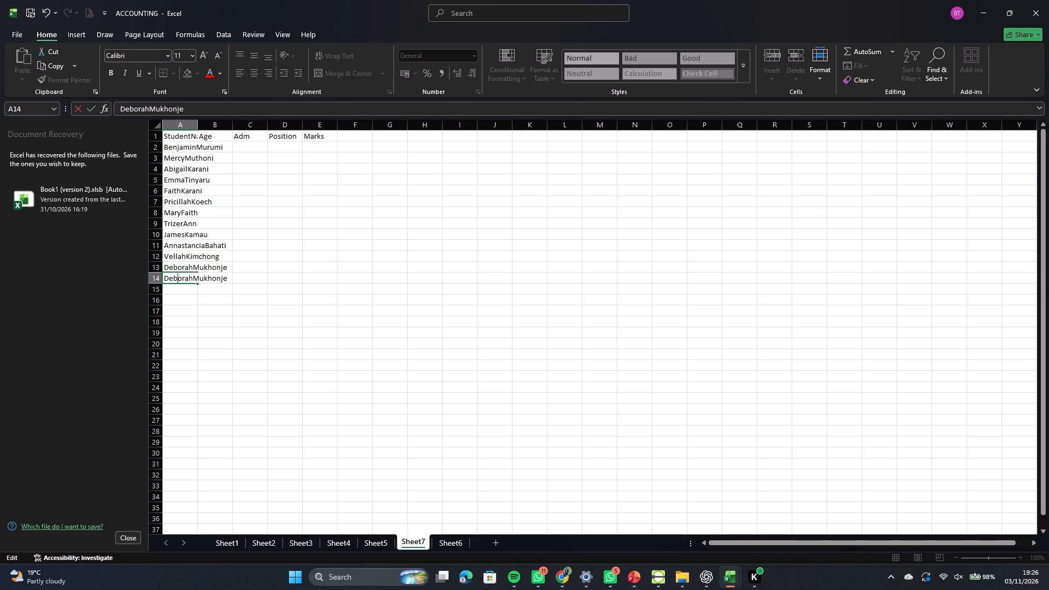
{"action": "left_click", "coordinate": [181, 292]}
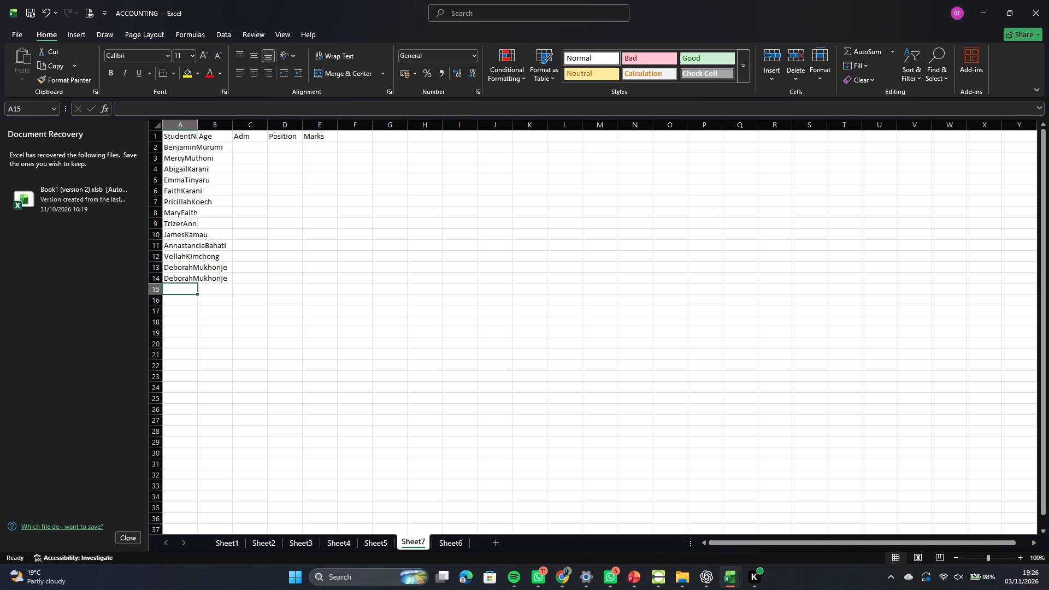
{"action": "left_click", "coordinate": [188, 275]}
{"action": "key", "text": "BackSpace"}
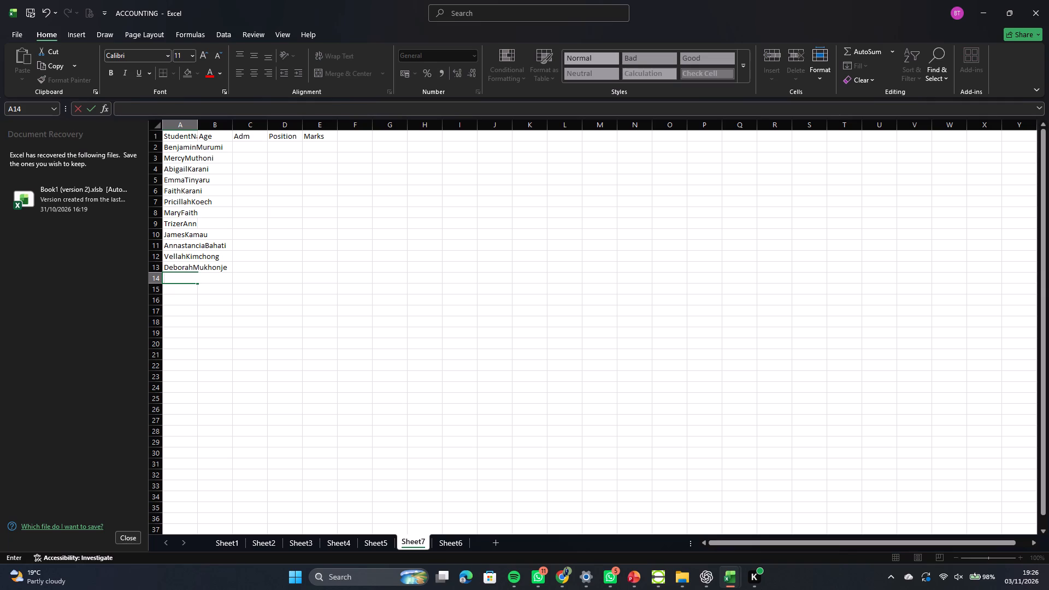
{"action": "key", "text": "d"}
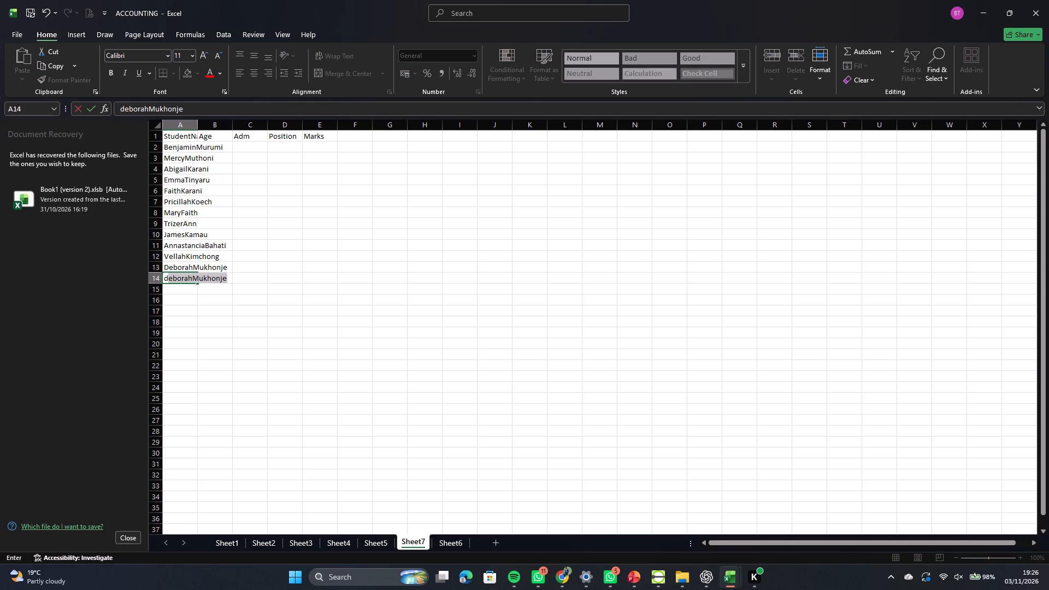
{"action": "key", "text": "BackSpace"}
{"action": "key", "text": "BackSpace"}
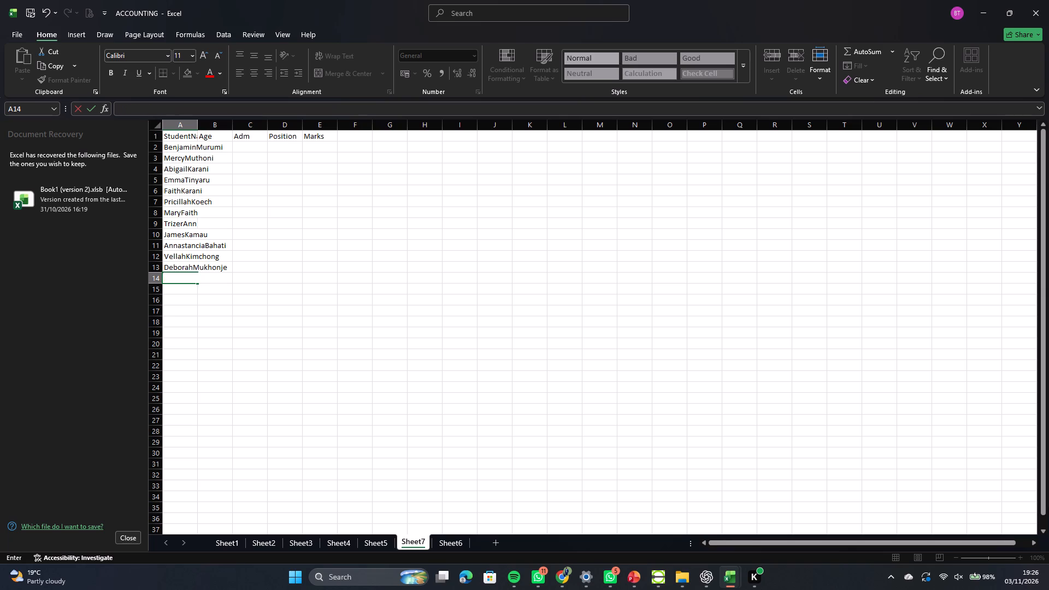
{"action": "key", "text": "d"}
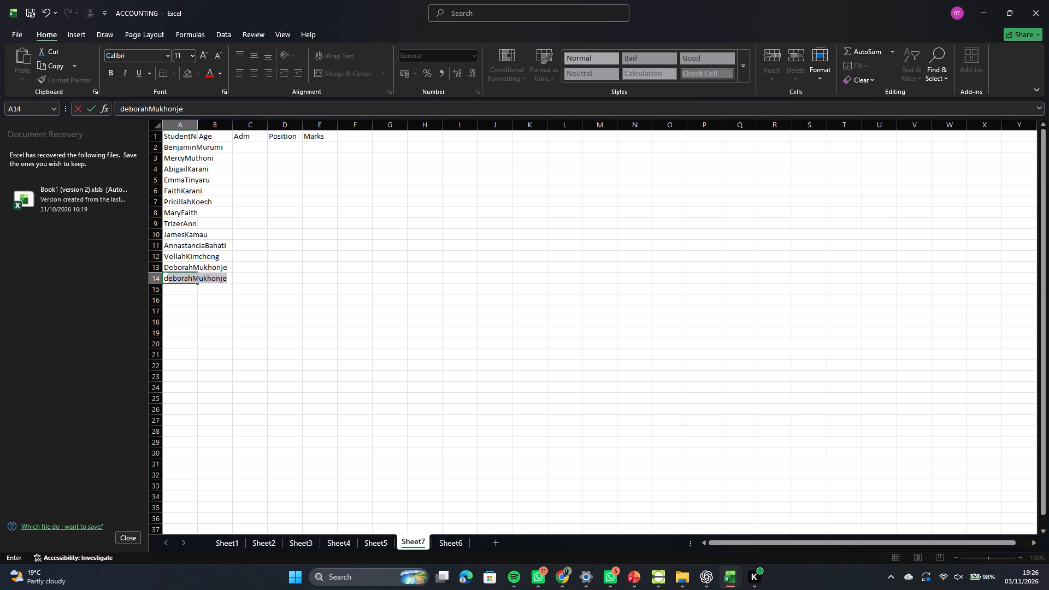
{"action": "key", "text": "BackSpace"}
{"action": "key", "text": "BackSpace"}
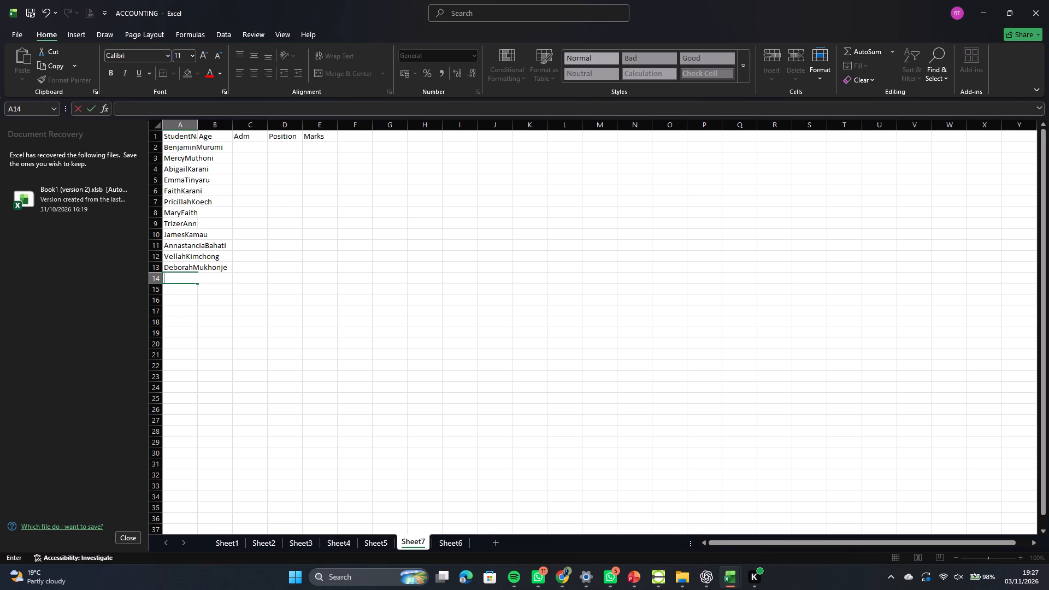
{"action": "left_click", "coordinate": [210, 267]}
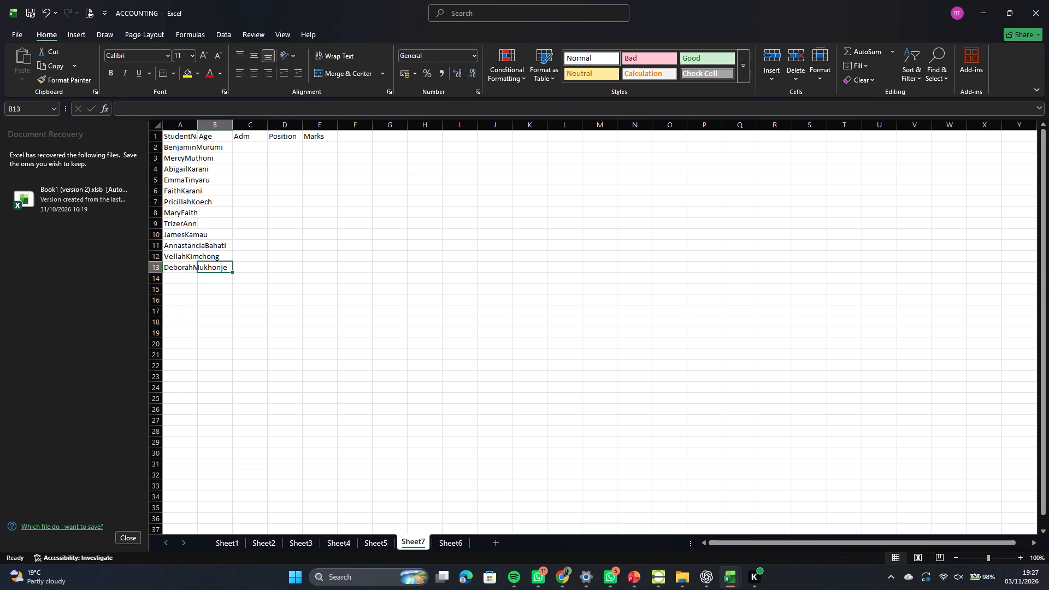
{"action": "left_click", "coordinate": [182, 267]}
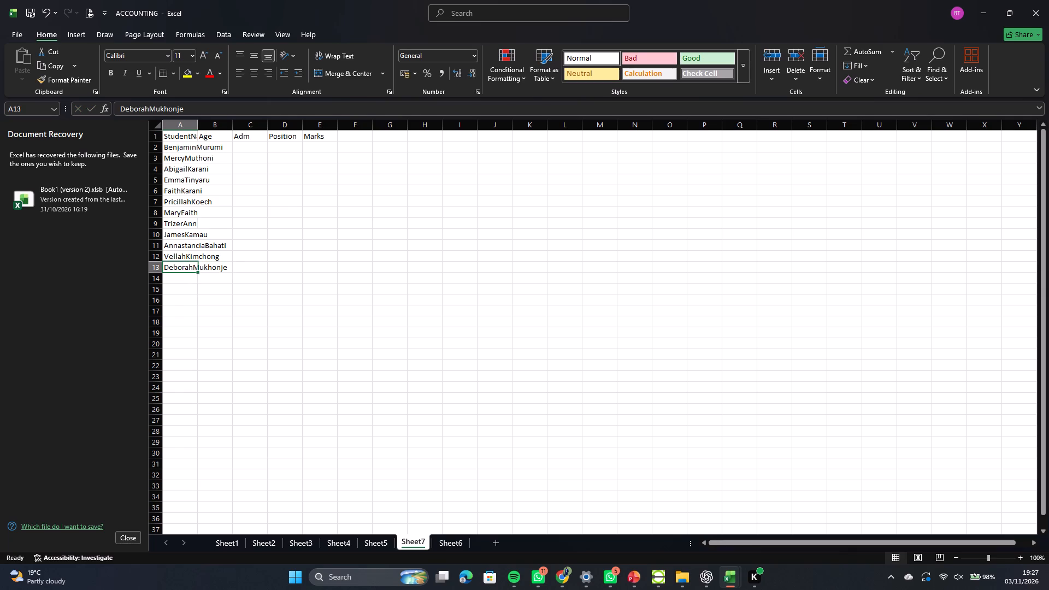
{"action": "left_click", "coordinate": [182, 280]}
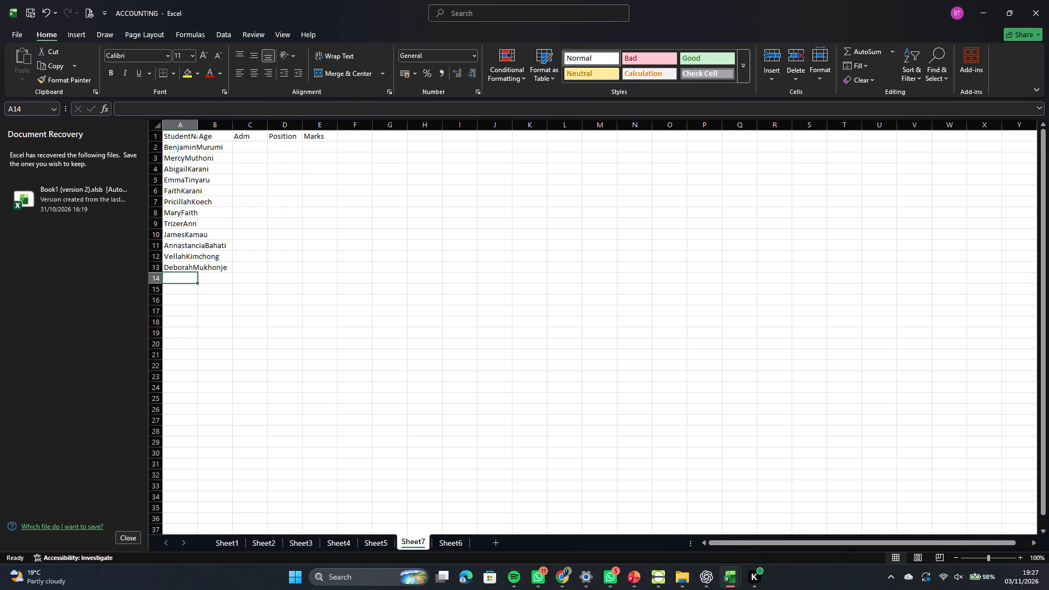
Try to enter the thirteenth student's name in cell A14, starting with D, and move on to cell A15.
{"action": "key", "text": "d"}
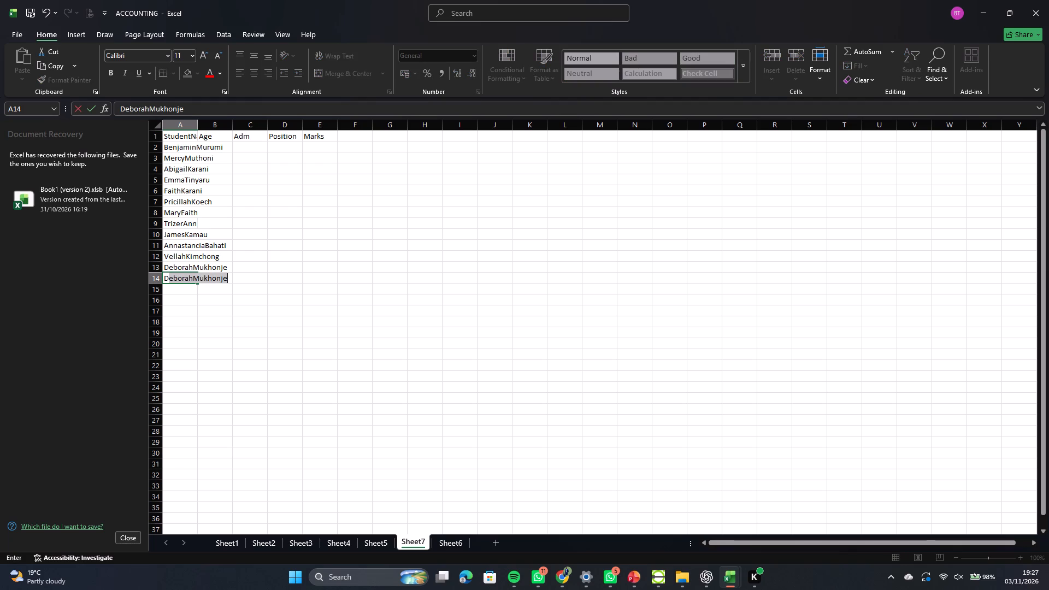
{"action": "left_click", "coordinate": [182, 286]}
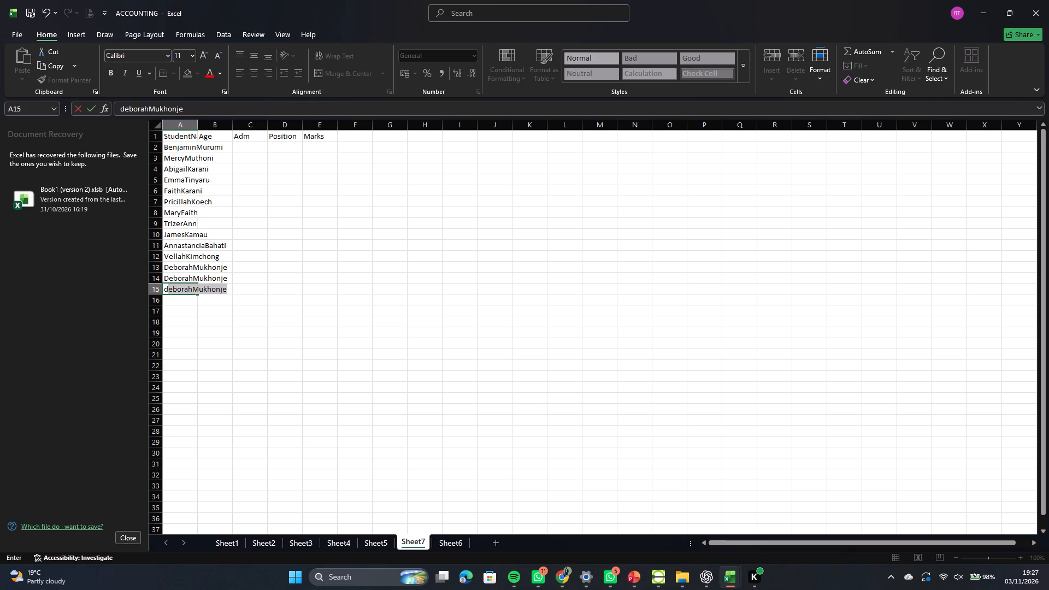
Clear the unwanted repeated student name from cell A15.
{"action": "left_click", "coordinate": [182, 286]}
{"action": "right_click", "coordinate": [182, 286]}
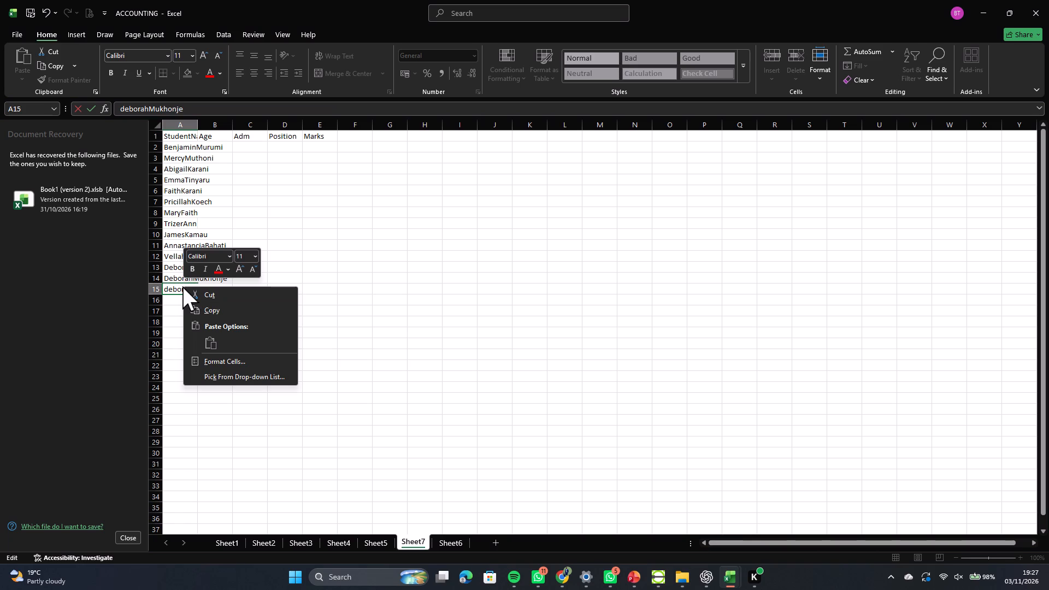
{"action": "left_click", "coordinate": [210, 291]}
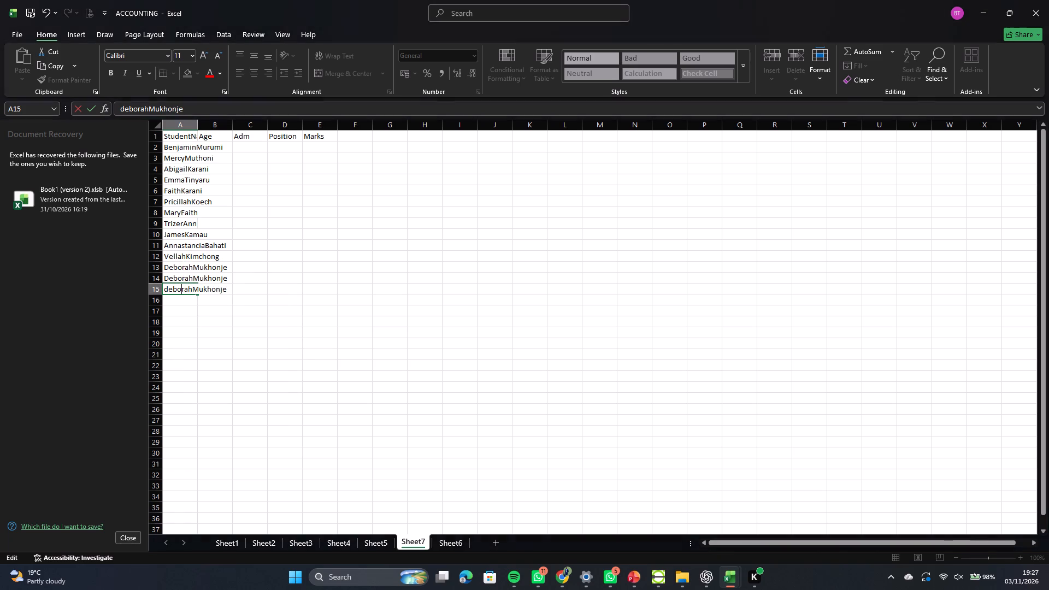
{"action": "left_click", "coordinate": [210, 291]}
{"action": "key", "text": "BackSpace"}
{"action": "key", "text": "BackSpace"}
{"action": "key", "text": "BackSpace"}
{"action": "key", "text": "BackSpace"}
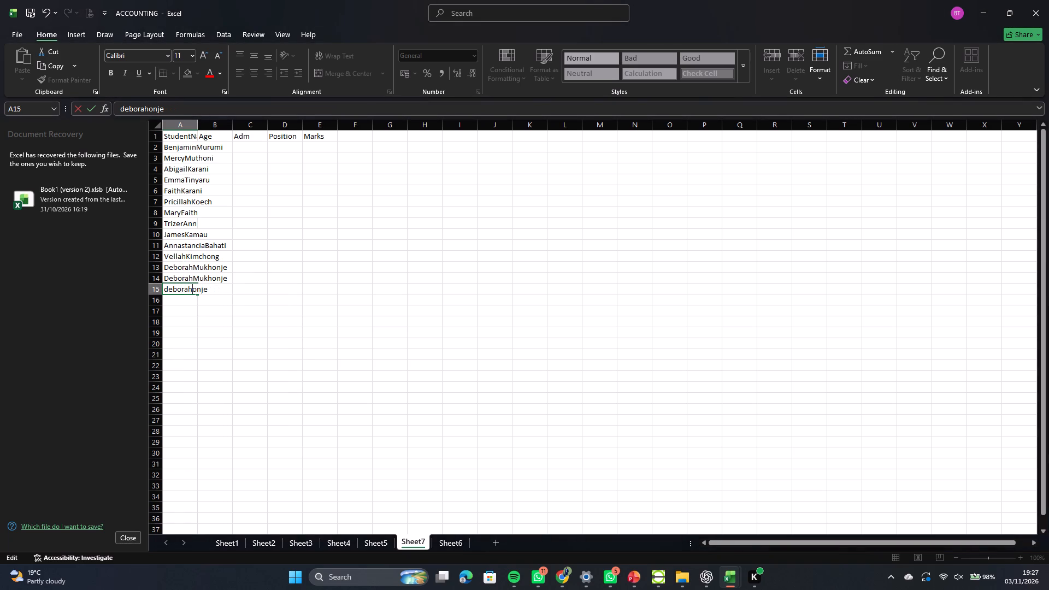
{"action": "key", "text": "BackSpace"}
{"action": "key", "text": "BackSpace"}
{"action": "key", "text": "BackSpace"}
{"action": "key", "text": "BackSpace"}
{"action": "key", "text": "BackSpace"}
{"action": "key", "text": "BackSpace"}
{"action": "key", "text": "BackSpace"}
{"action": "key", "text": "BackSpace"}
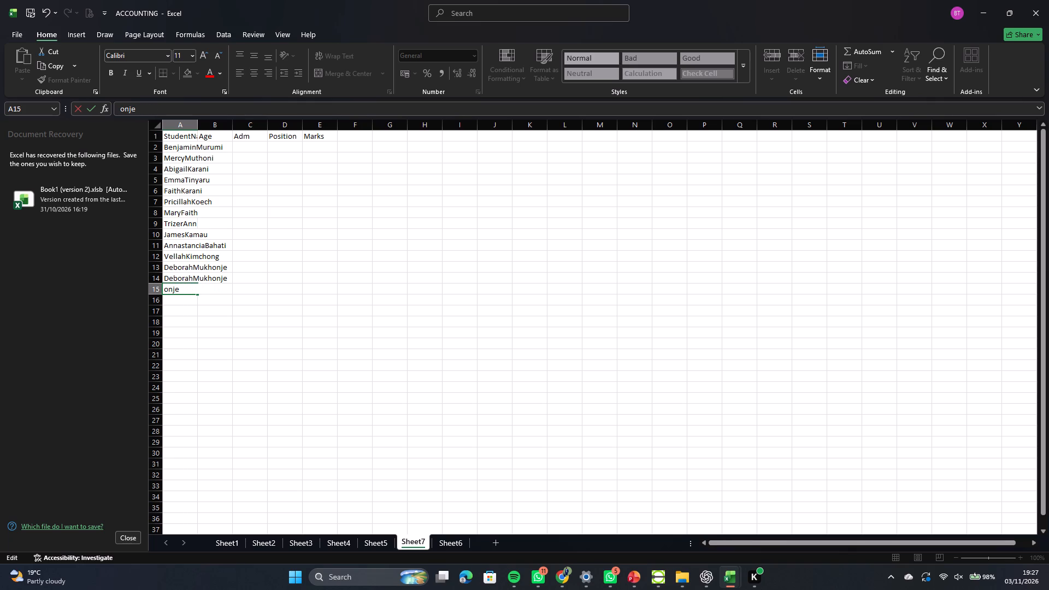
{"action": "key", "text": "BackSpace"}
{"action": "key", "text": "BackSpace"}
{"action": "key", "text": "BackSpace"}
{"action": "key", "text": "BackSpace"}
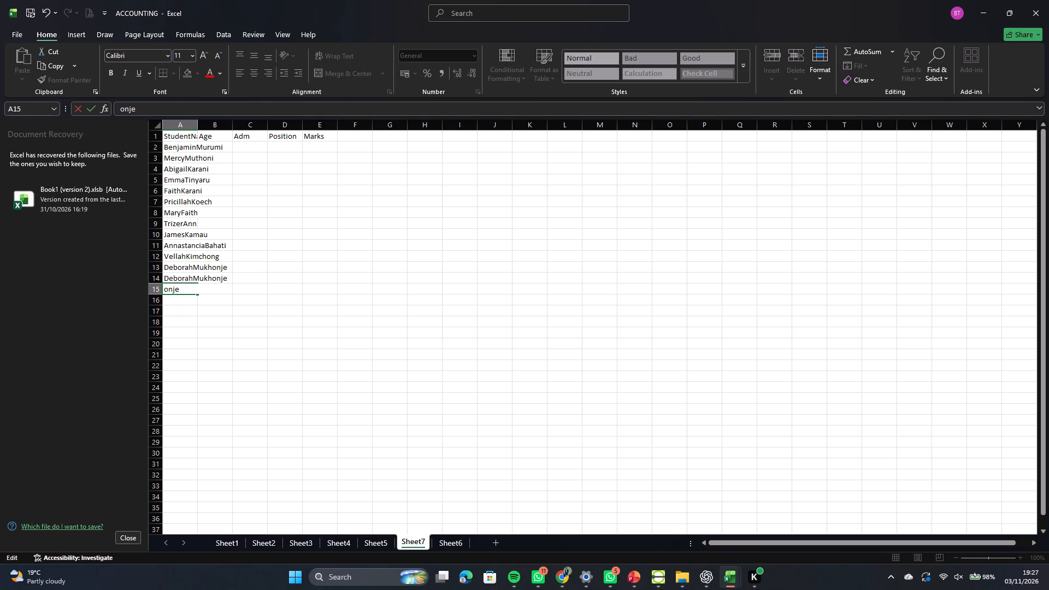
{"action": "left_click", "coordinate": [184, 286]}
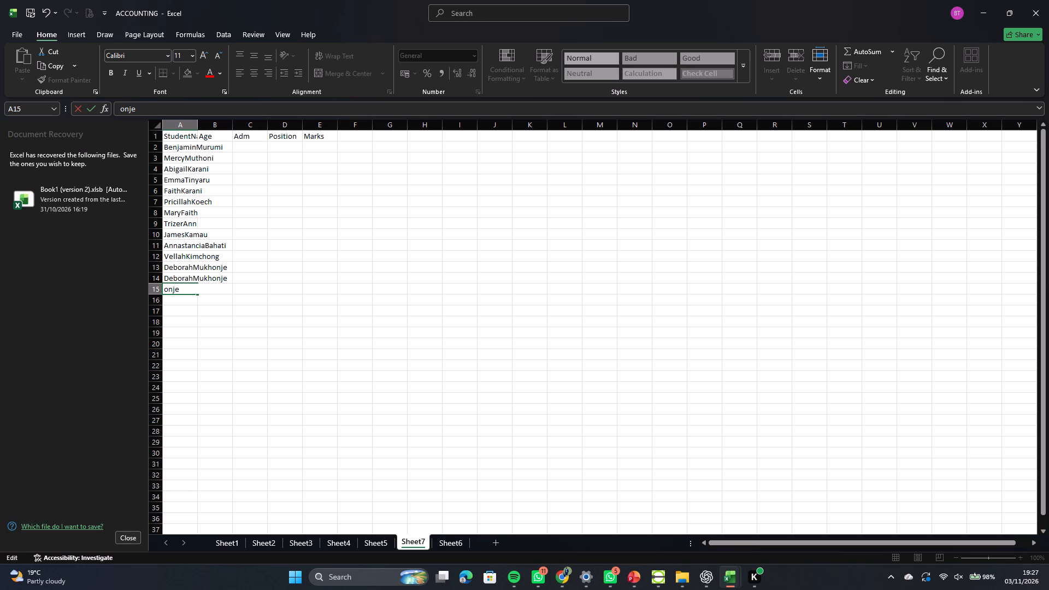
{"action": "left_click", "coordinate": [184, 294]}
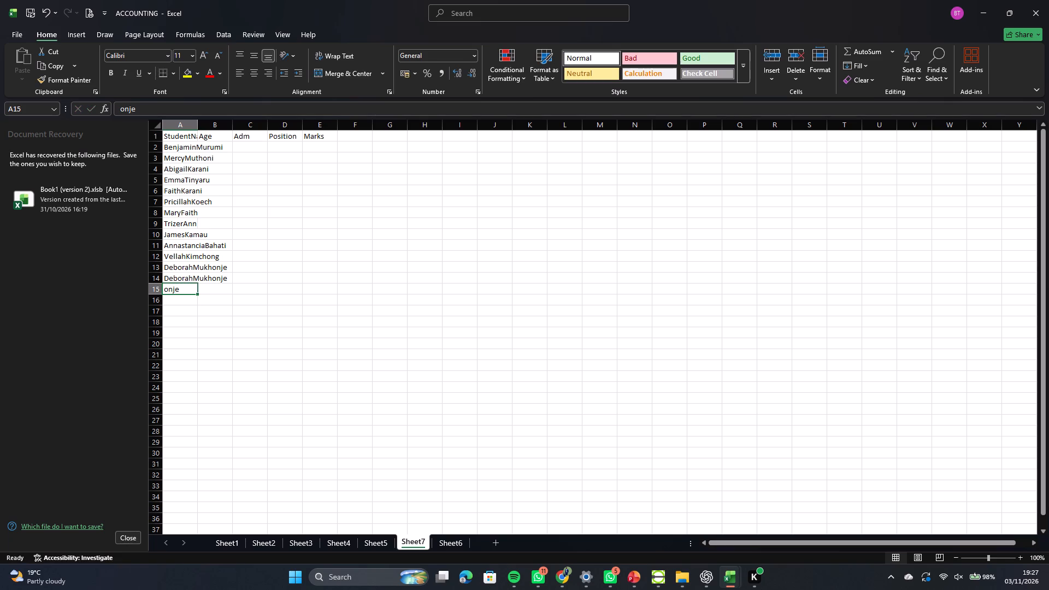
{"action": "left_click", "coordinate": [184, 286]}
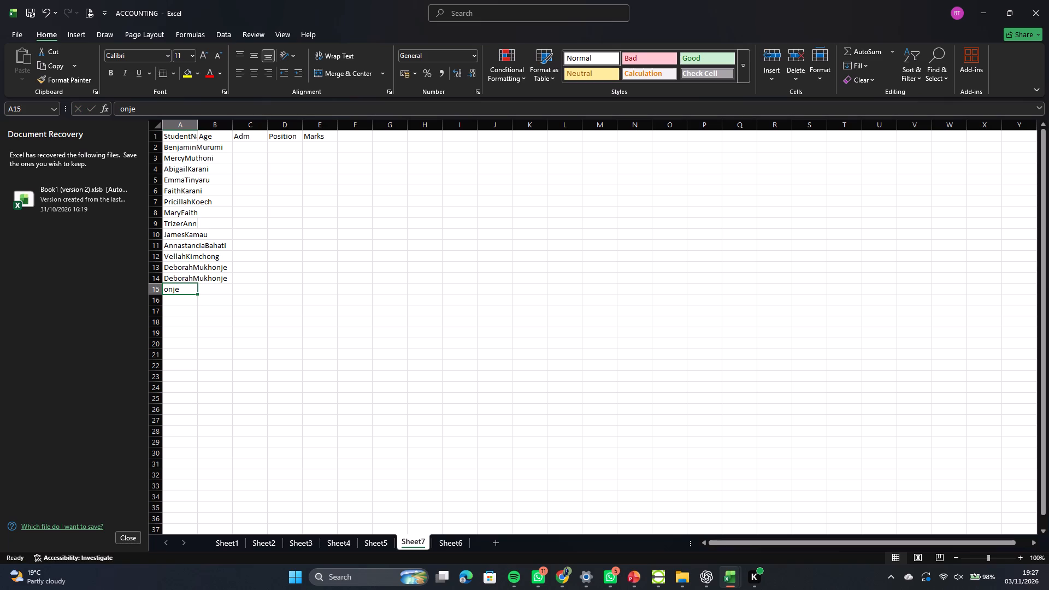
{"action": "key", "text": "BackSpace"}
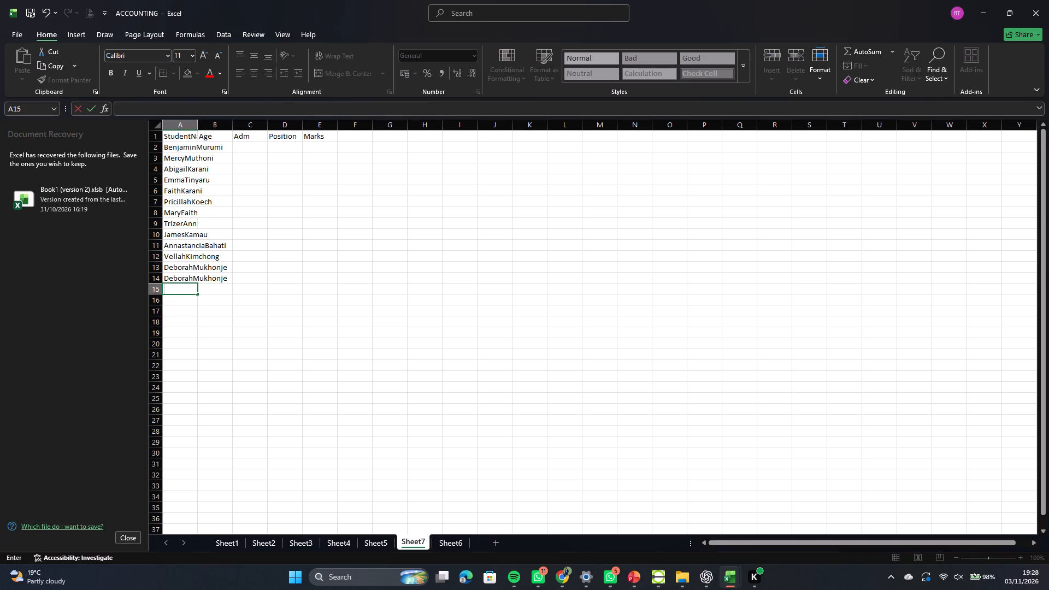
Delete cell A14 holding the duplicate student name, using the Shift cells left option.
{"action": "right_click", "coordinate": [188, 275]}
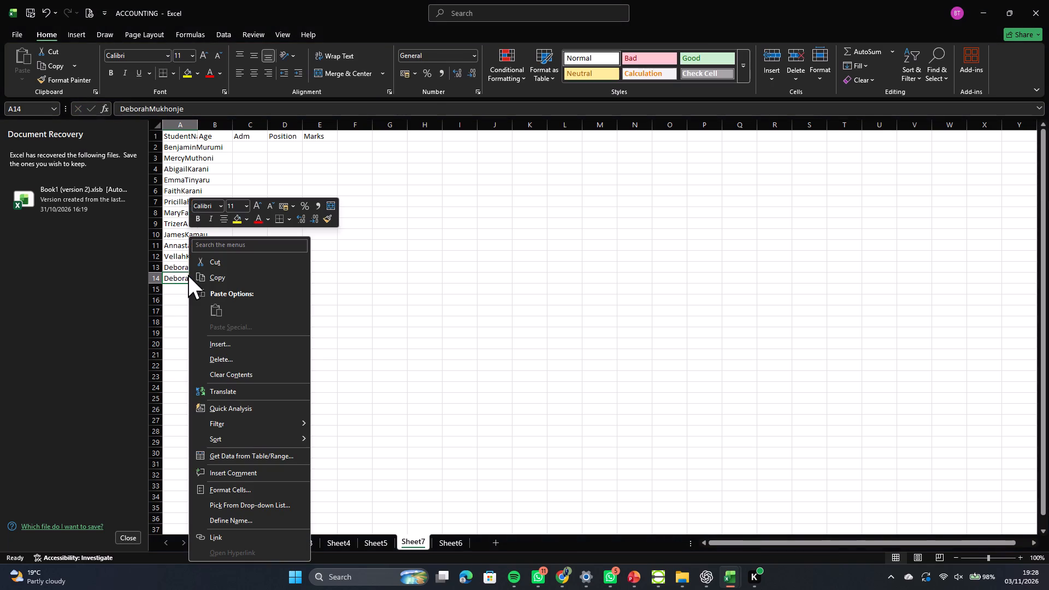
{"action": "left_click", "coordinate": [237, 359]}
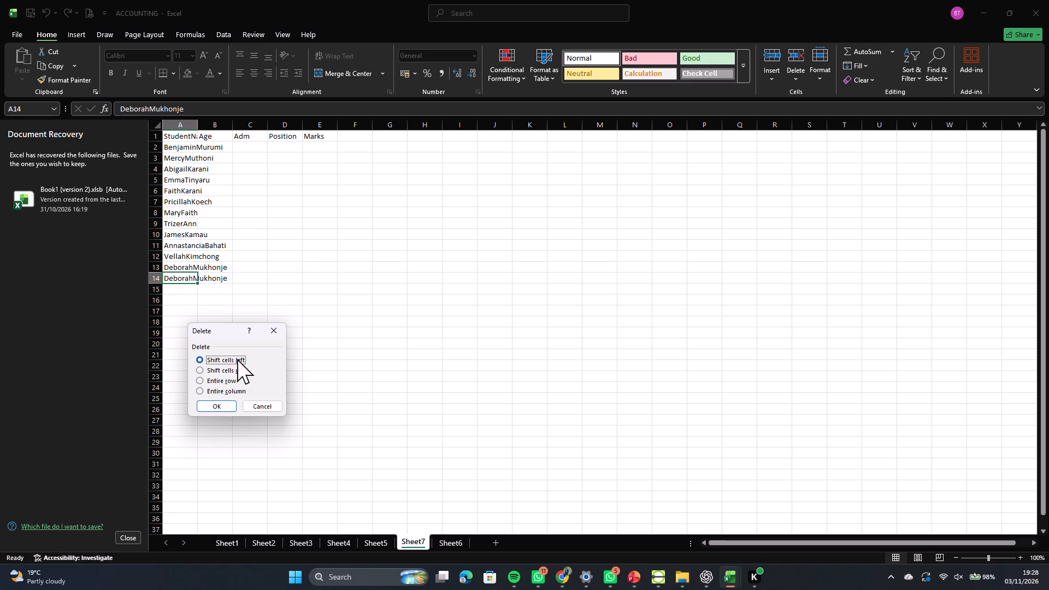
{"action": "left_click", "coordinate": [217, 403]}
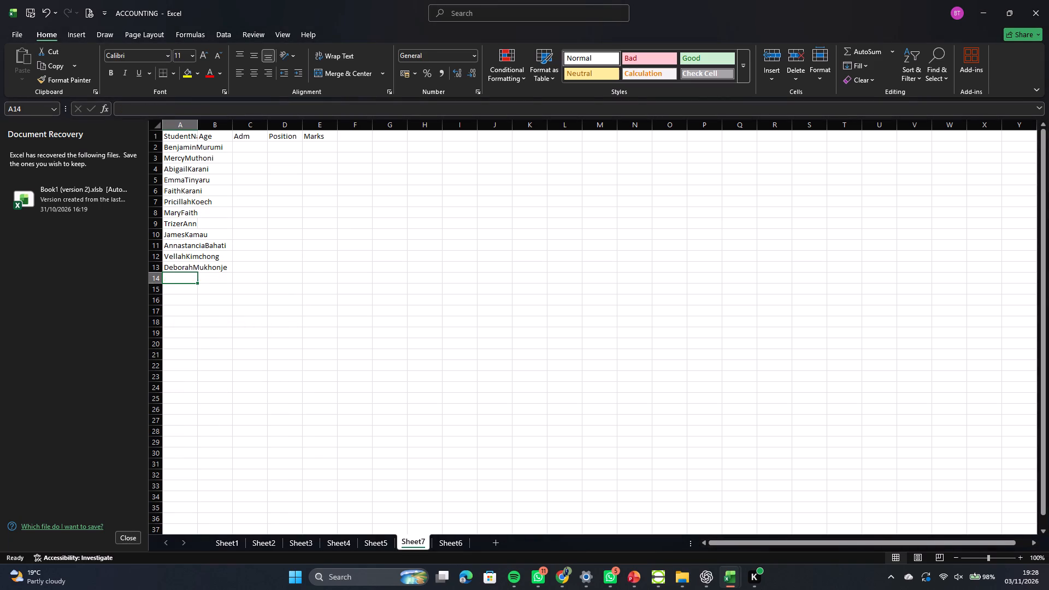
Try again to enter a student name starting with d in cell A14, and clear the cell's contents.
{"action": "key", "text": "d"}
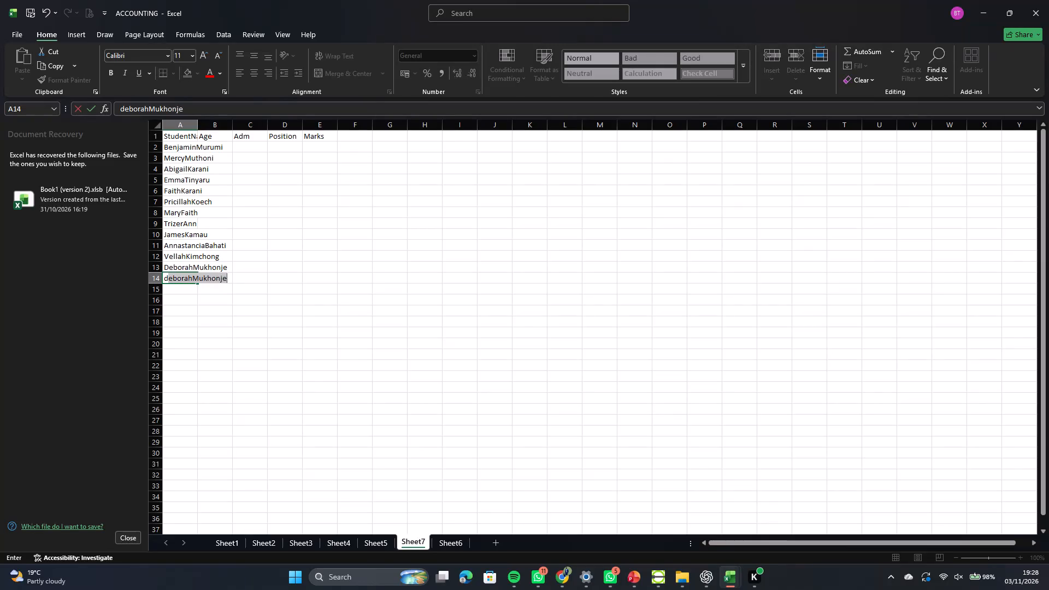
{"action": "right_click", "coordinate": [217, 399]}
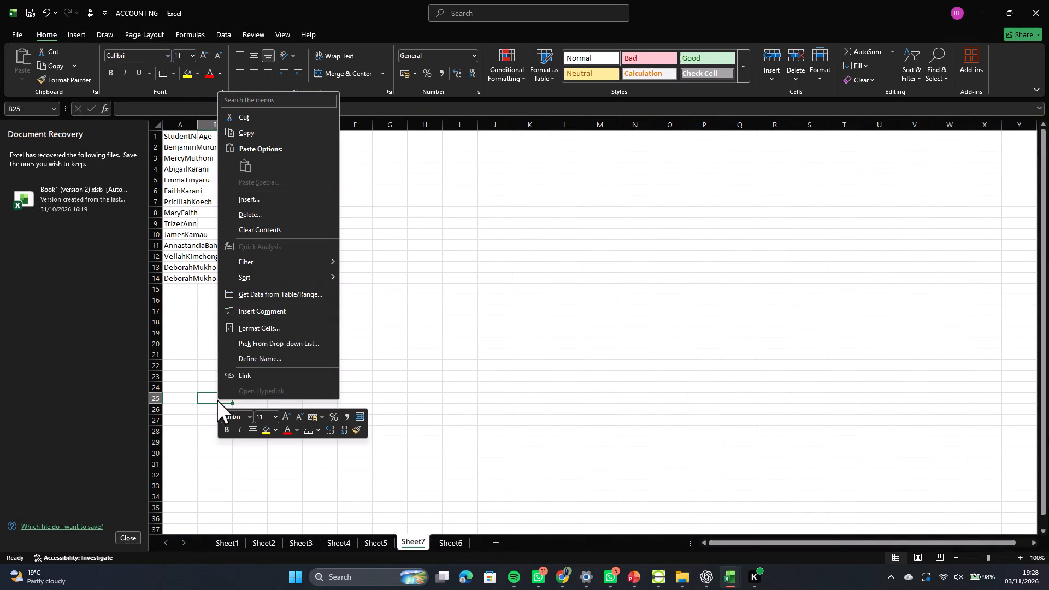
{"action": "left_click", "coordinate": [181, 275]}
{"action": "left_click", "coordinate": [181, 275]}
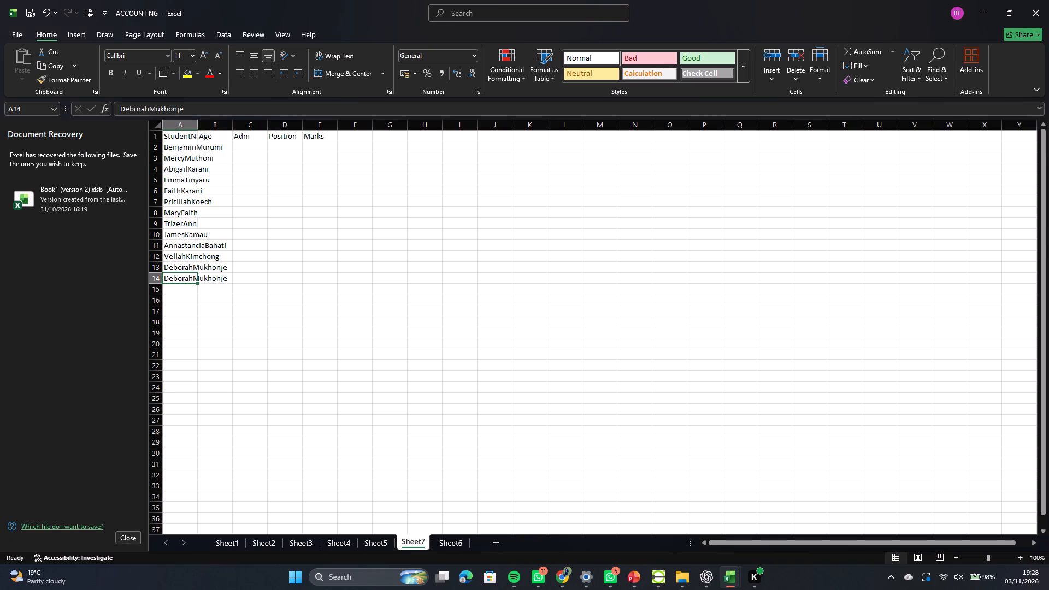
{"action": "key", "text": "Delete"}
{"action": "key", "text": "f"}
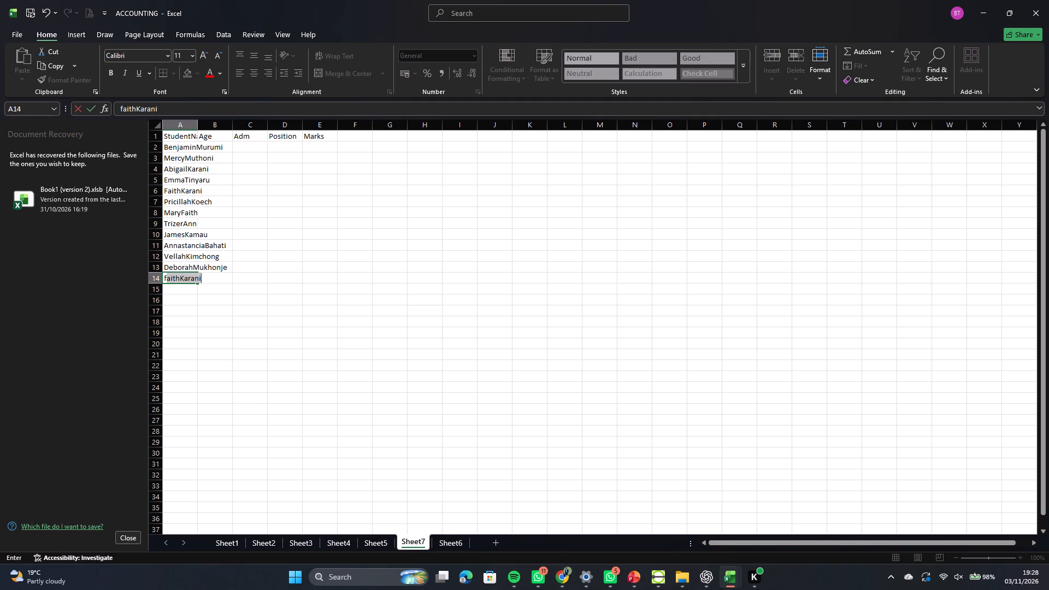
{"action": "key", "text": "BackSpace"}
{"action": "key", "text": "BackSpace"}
Fill in the Age column for the first three students, entering 15 in B2, 19 in B3 and 16 in B4.
{"action": "left_click", "coordinate": [211, 142]}
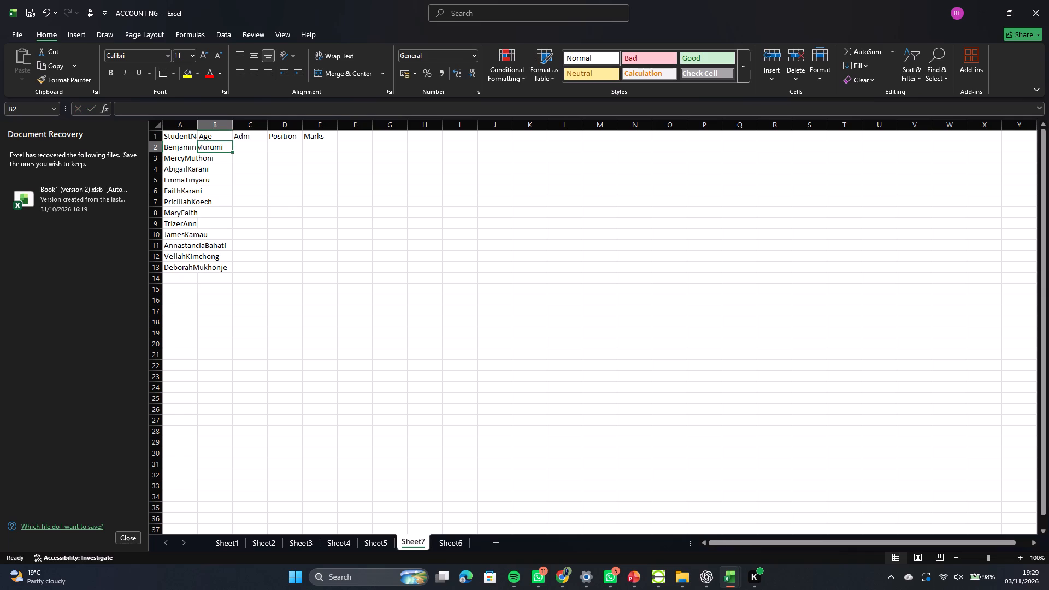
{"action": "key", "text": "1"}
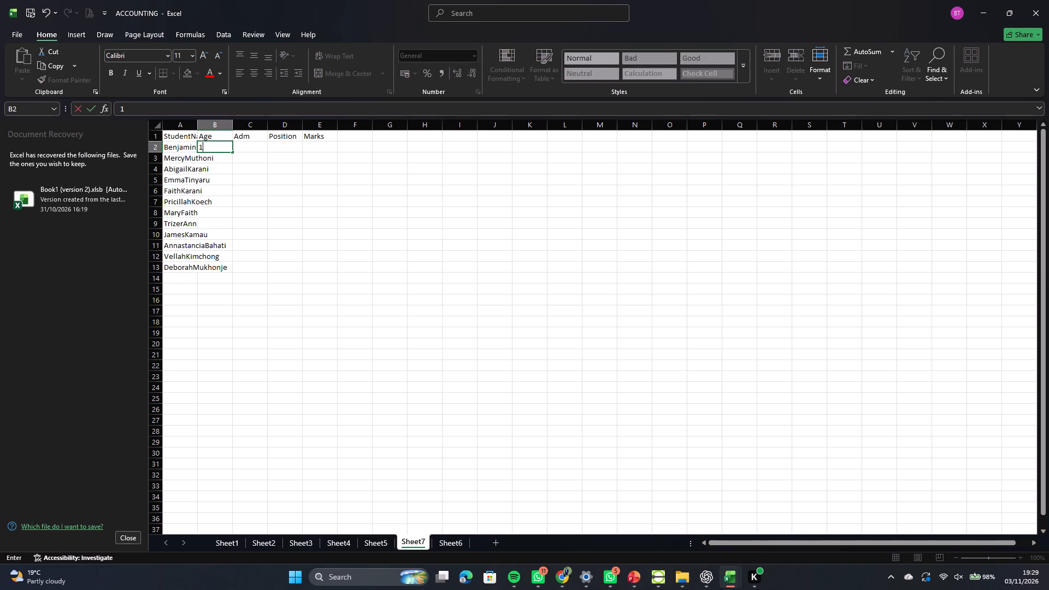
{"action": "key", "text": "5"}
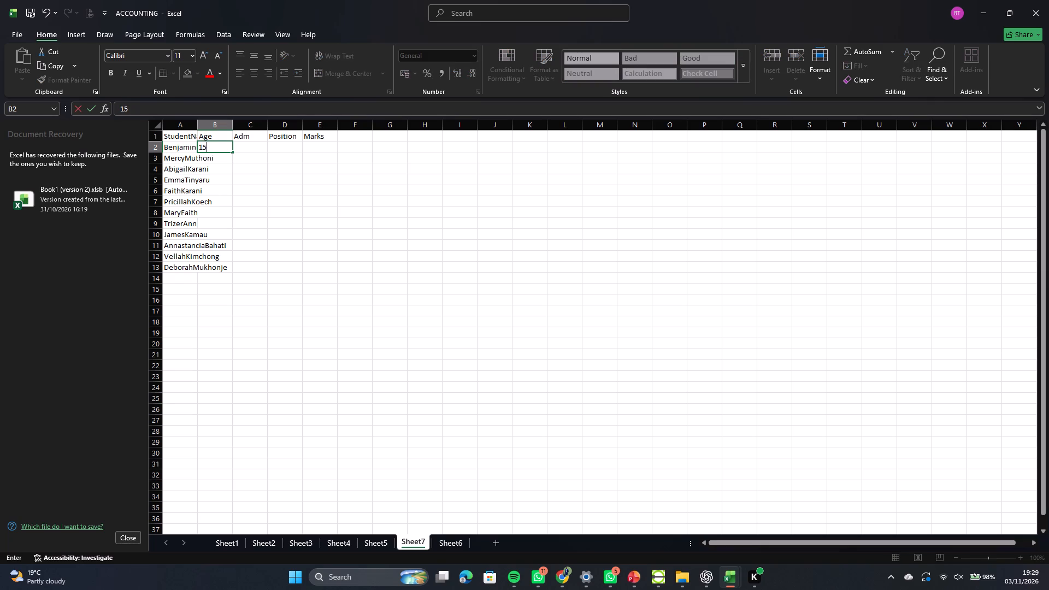
{"action": "left_click", "coordinate": [217, 162]}
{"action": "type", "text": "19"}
{"action": "left_click", "coordinate": [217, 169]}
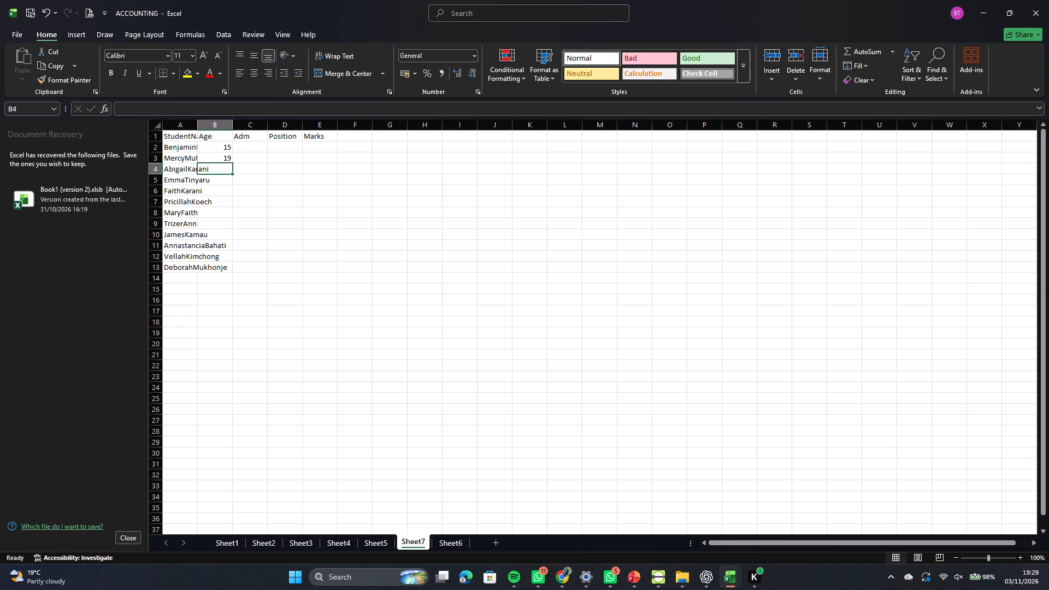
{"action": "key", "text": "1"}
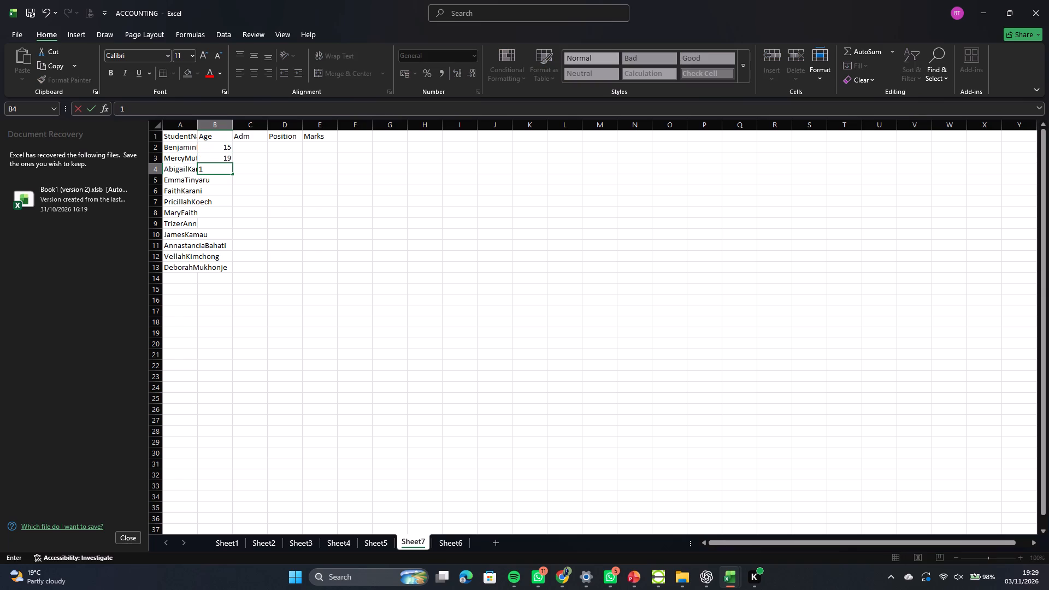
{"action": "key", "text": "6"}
Enter an age of 17 for each of the next four students, in cells B5 to B8.
{"action": "left_click", "coordinate": [221, 178]}
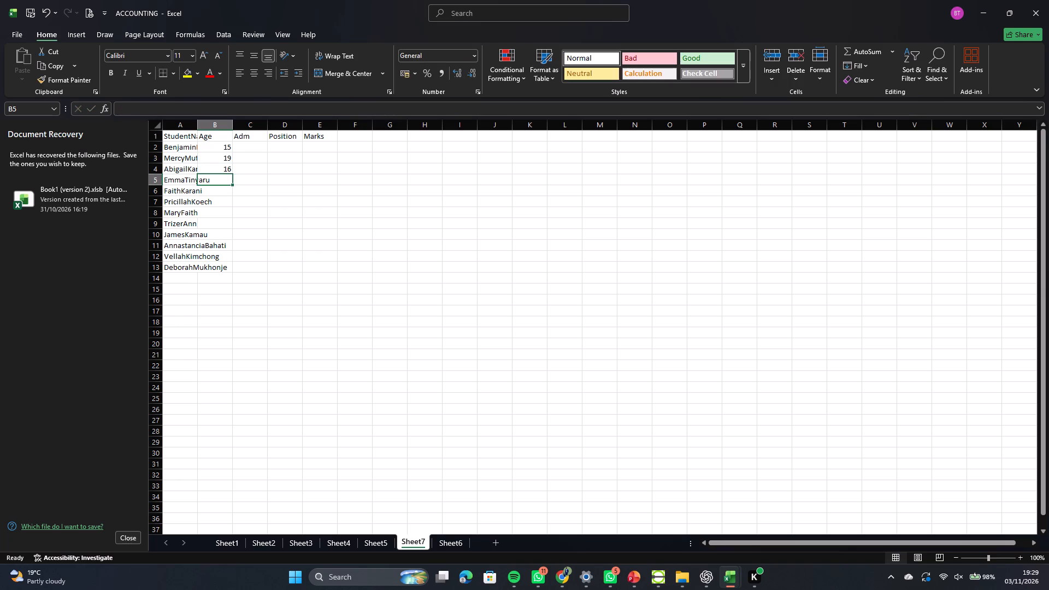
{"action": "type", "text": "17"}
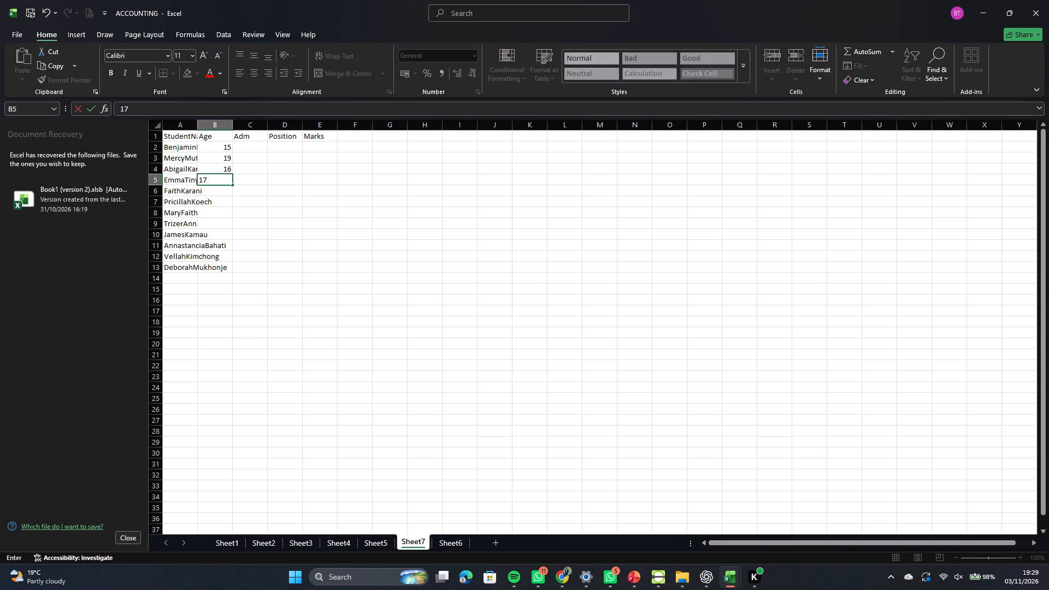
{"action": "left_click", "coordinate": [224, 192]}
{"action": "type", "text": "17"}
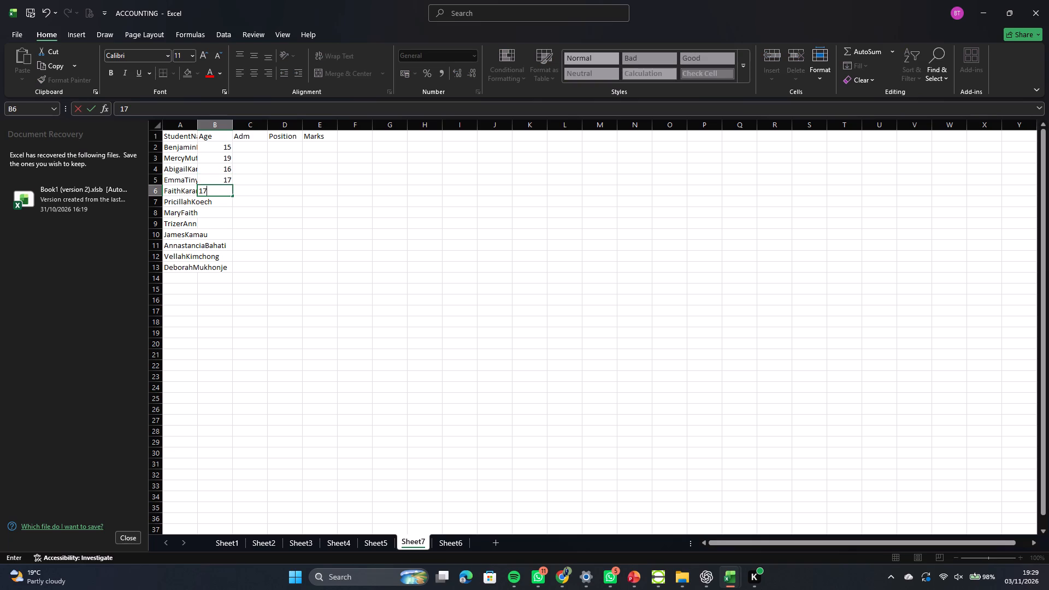
{"action": "left_click", "coordinate": [217, 203]}
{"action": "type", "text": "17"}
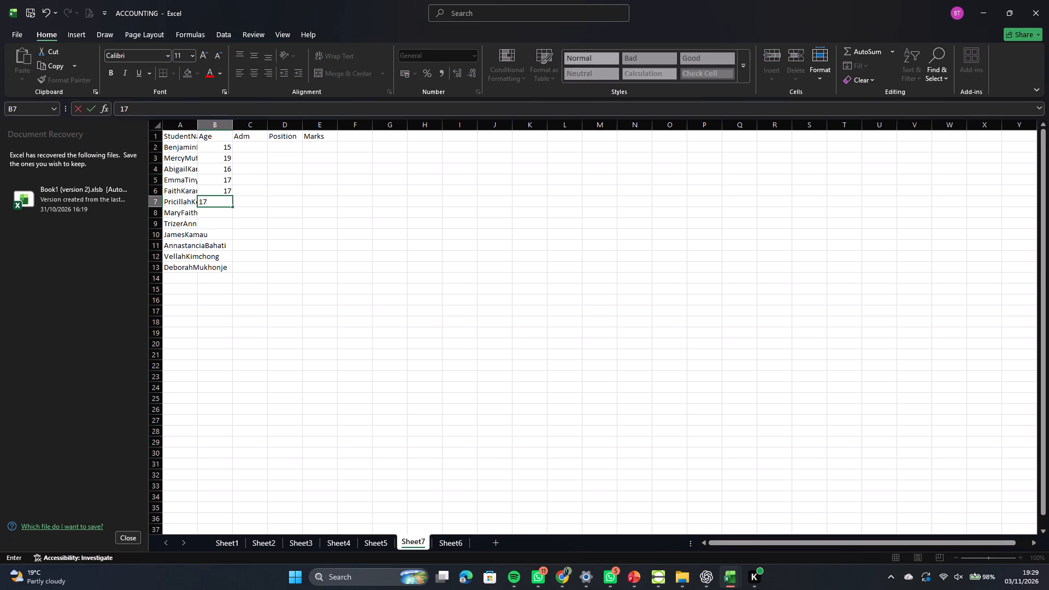
{"action": "left_click", "coordinate": [216, 213]}
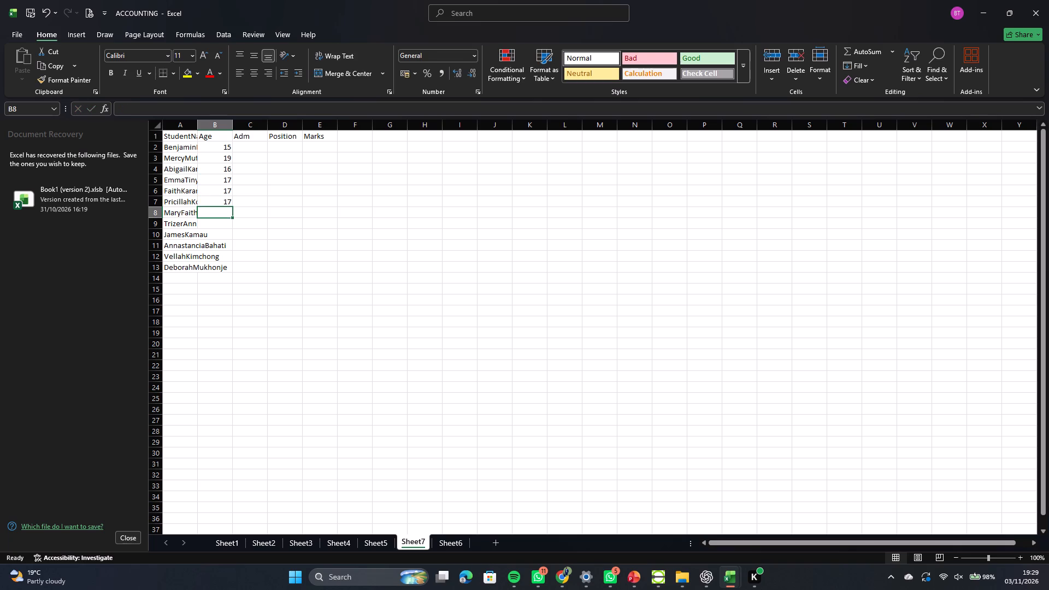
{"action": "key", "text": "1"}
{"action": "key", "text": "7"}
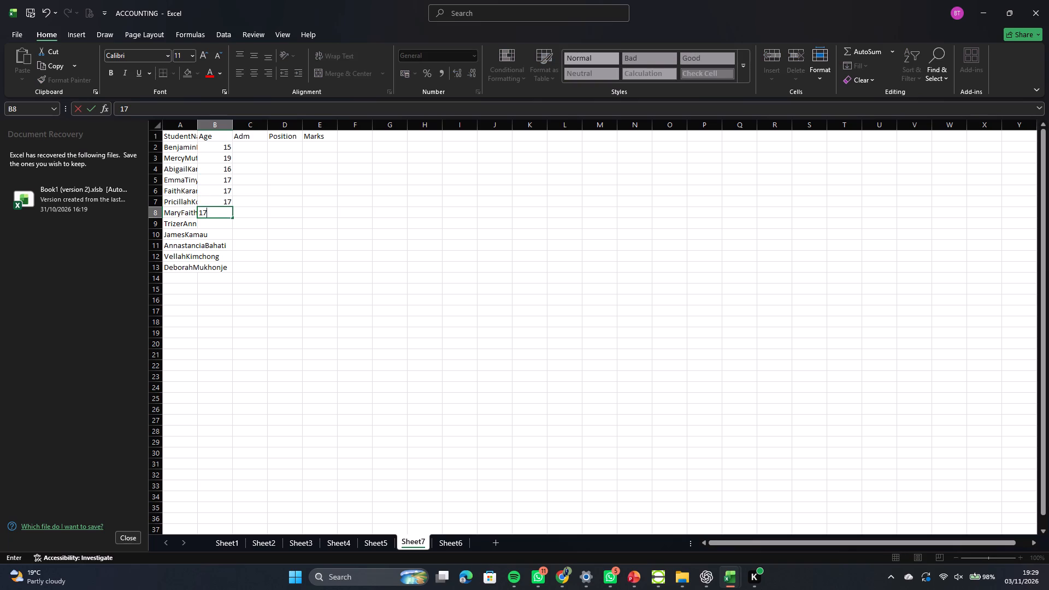
Enter an age of 16 for each of the last five students, in cells B9 to B13.
{"action": "left_click", "coordinate": [213, 225]}
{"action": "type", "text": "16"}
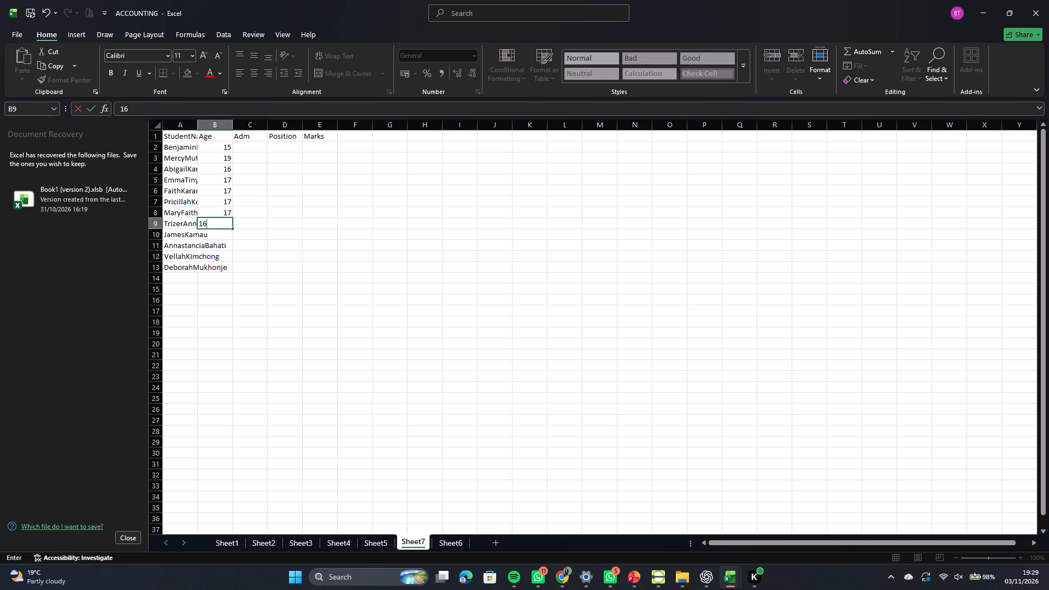
{"action": "left_click", "coordinate": [214, 234]}
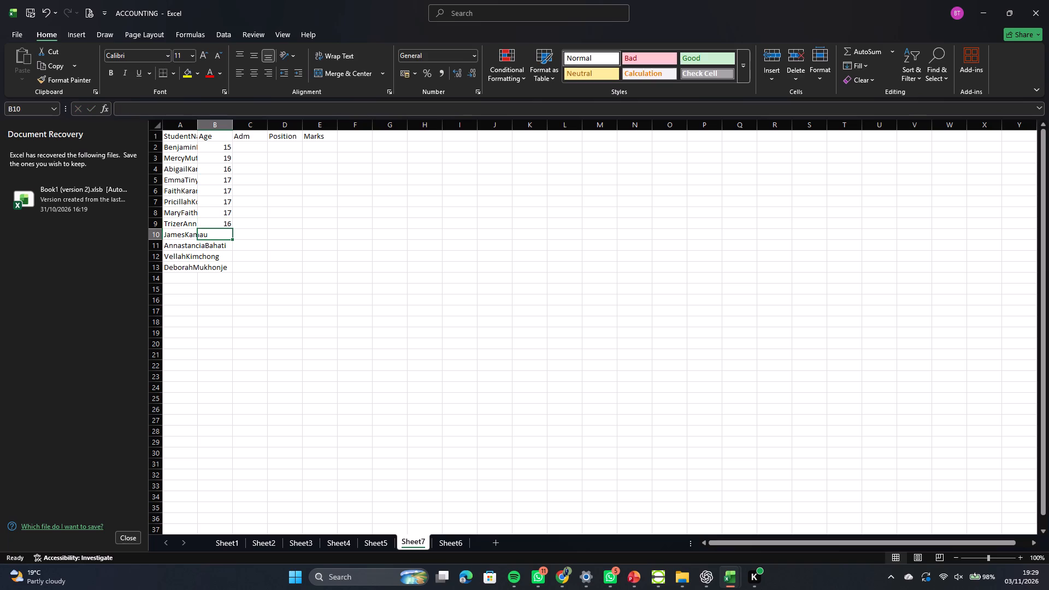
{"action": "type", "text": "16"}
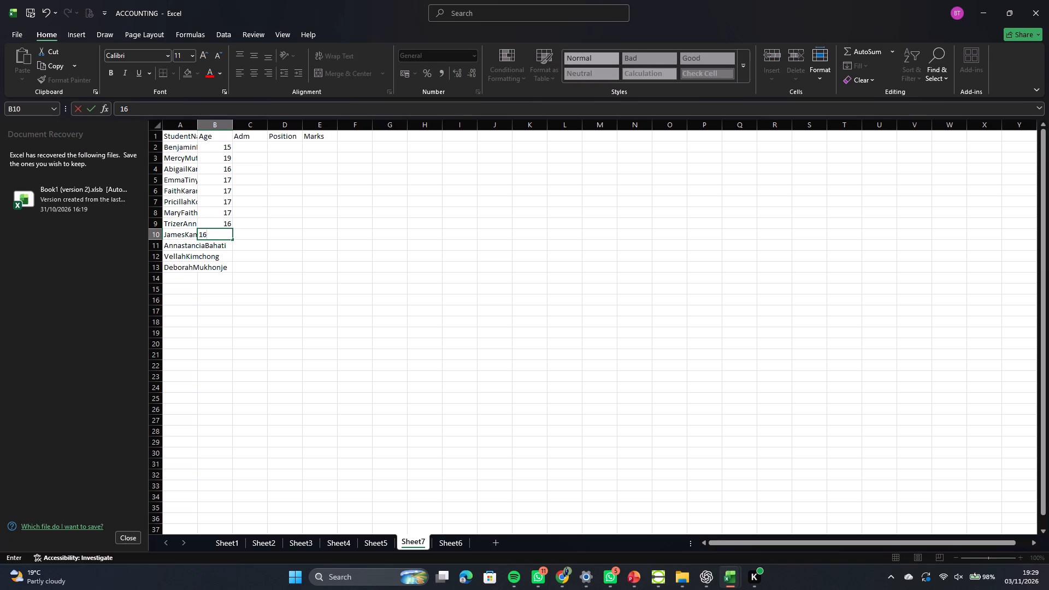
{"action": "left_click", "coordinate": [218, 248]}
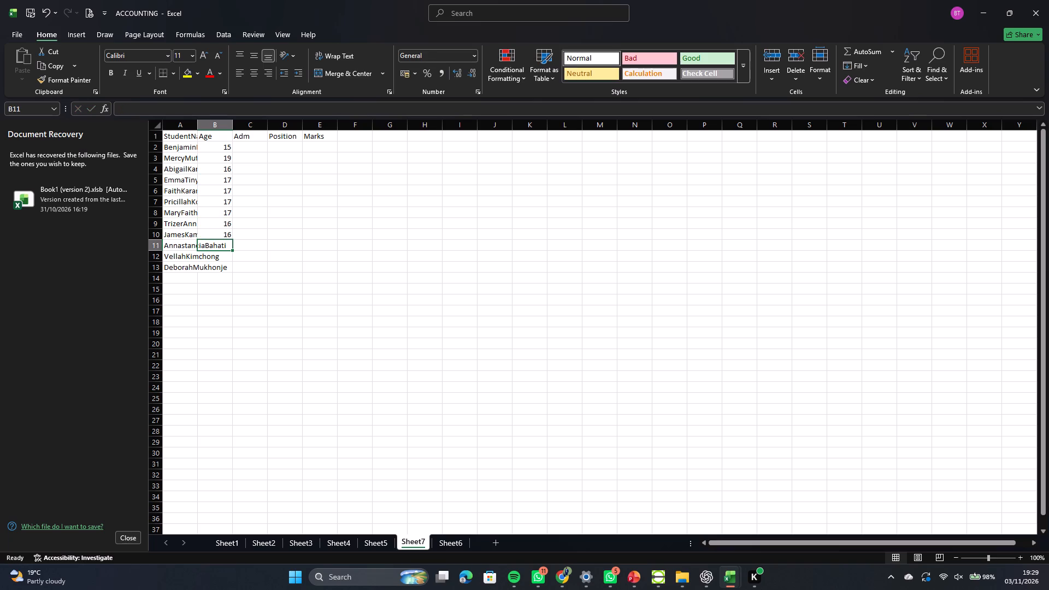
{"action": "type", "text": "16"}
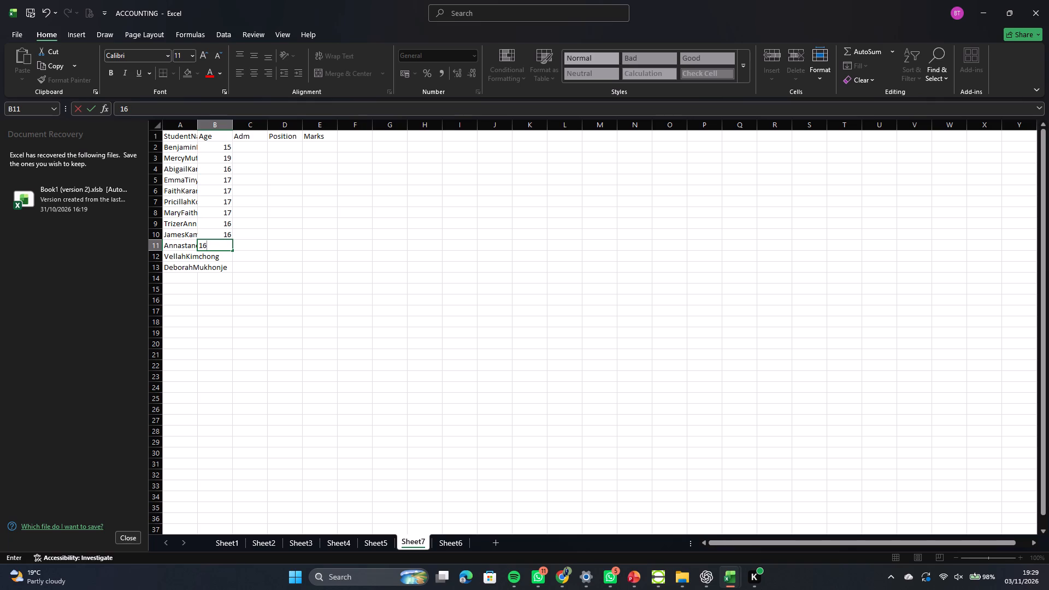
{"action": "left_click", "coordinate": [221, 259]}
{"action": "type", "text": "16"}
{"action": "left_click", "coordinate": [223, 271]}
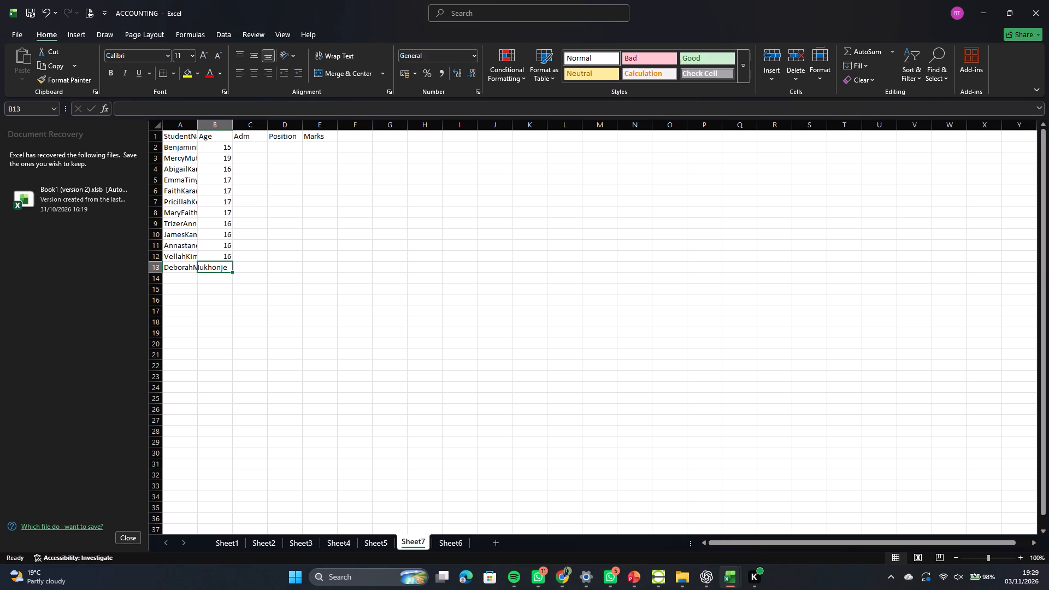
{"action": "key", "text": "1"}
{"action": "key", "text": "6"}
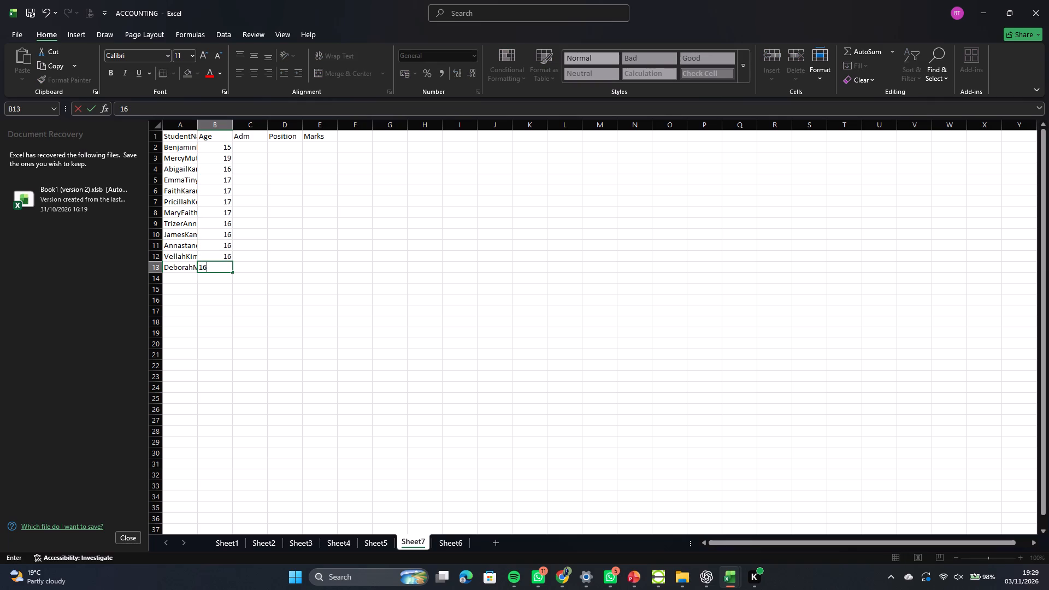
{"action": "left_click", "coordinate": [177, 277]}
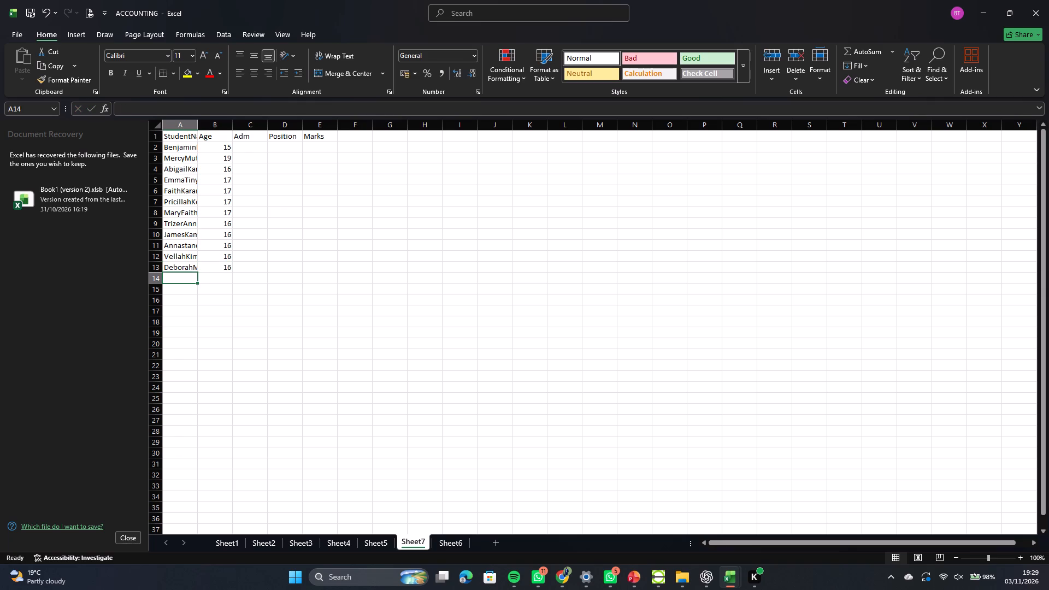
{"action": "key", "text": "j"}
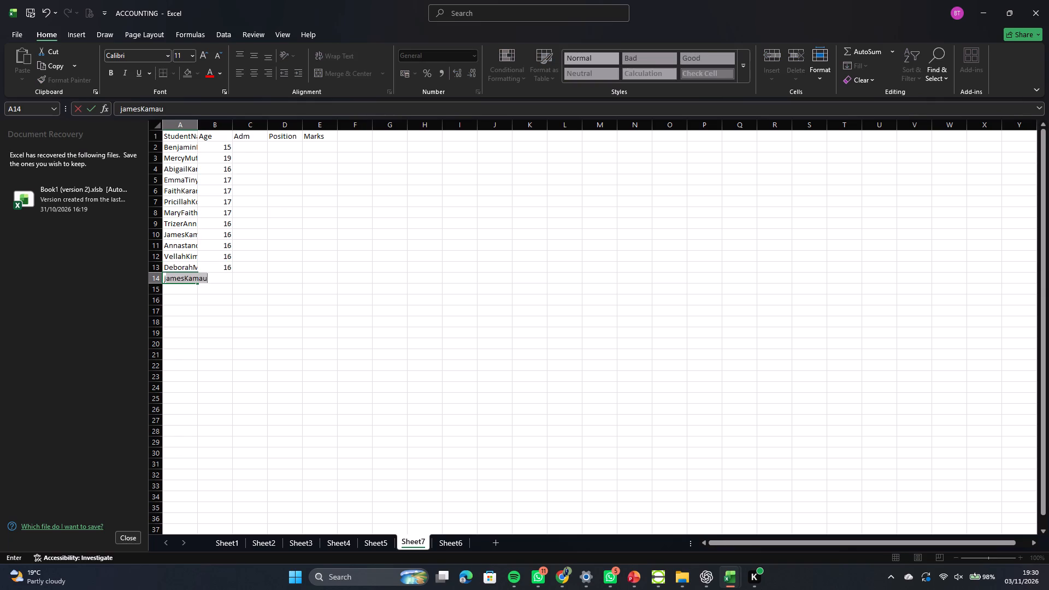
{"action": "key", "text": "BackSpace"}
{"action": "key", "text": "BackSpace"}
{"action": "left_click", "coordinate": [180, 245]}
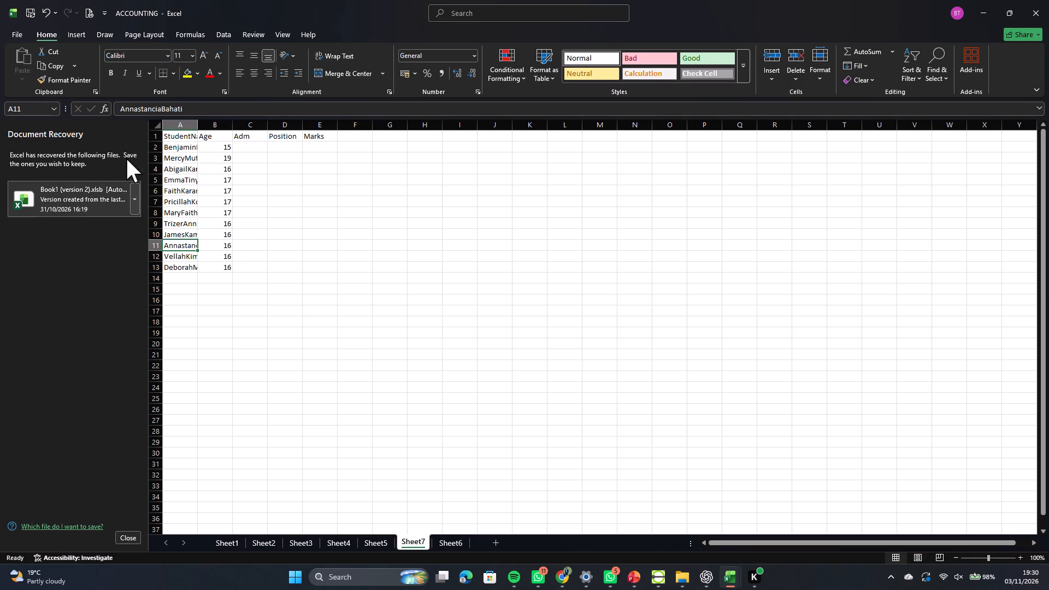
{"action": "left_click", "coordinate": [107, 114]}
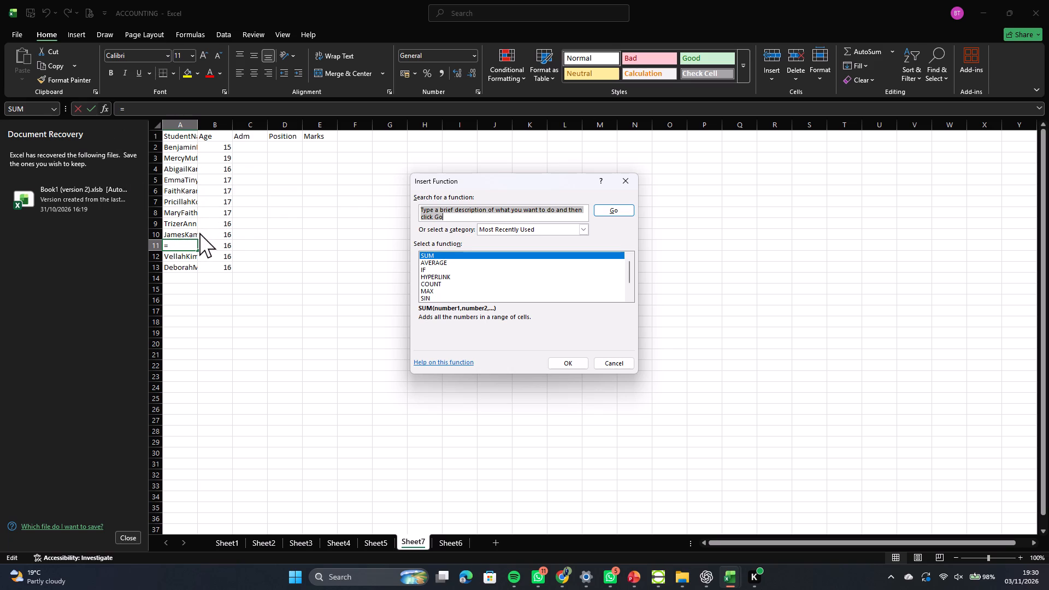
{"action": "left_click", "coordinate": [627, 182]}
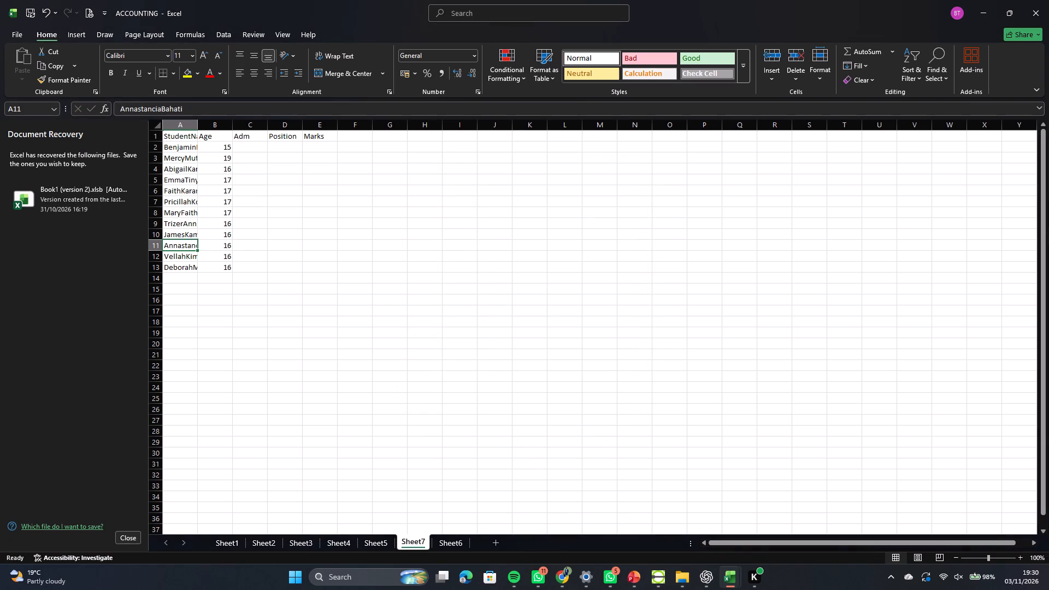
Enter dIana as the thirteenth student's name in cell A14, replacing the uppercase AN with lowercase letters.
{"action": "left_click", "coordinate": [182, 275]}
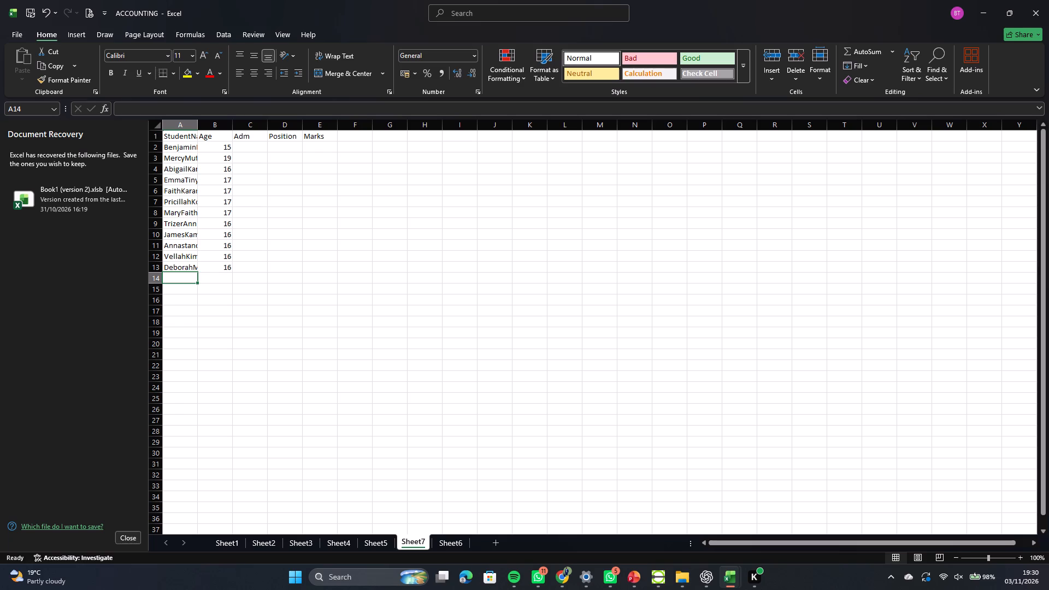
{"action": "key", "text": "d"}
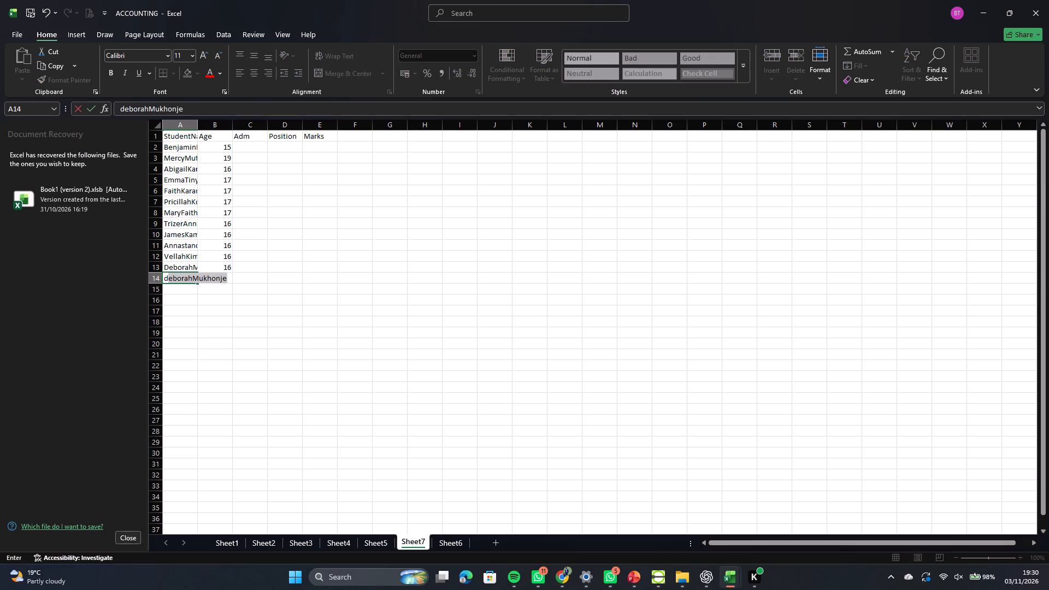
{"action": "key", "text": "BackSpace"}
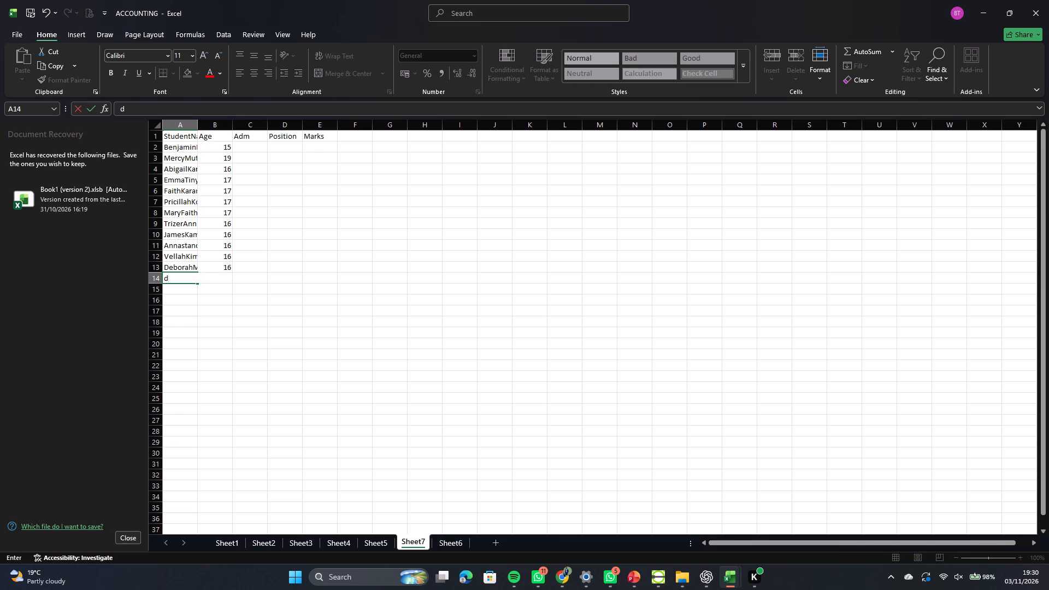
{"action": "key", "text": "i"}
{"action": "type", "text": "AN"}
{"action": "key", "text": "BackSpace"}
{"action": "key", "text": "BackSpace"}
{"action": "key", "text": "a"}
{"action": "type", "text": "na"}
Replace the lowercase d at the start of the thirteenth student's name in cell A14 with a capital D.
{"action": "left_click", "coordinate": [165, 279]}
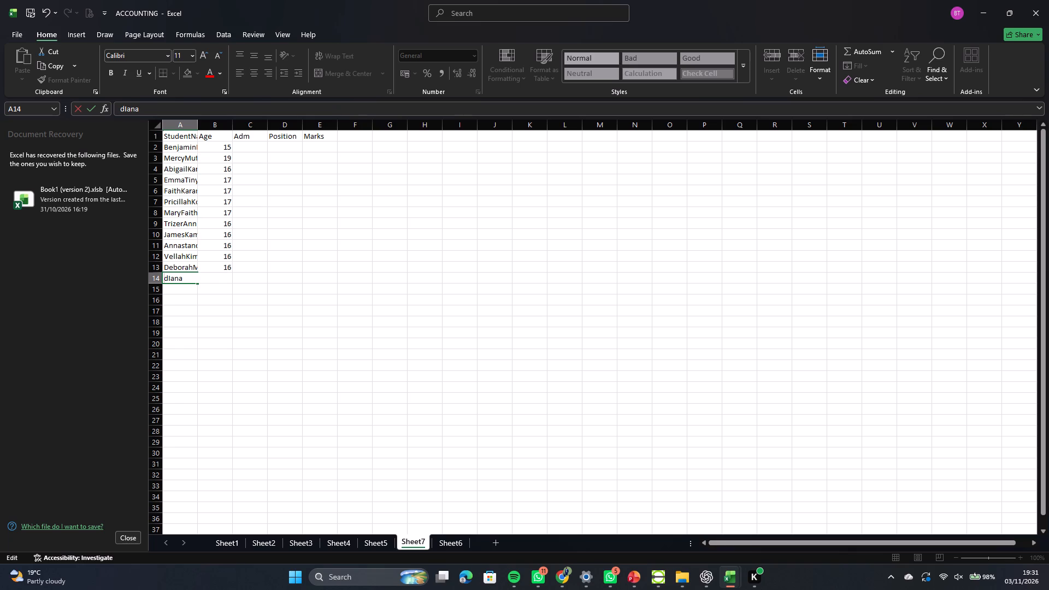
{"action": "key", "text": "BackSpace"}
{"action": "key", "text": "BackSpace"}
{"action": "key", "text": "BackSpace"}
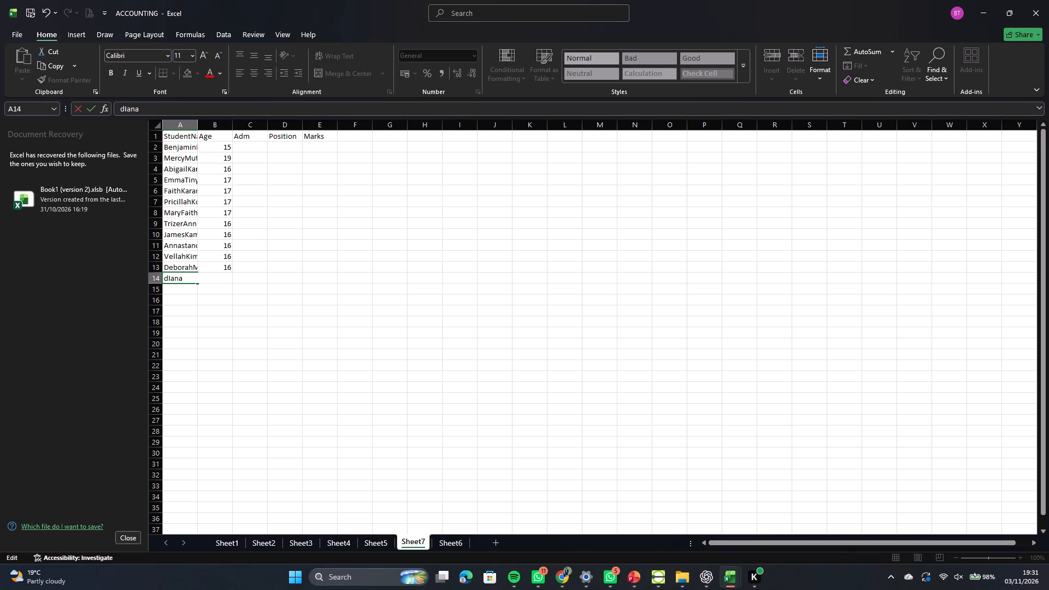
{"action": "left_click", "coordinate": [168, 278]}
{"action": "key", "text": "BackSpace"}
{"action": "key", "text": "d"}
Correct the rest of the first name in cell A14 to Diana, using a lowercase i and a after the capital D.
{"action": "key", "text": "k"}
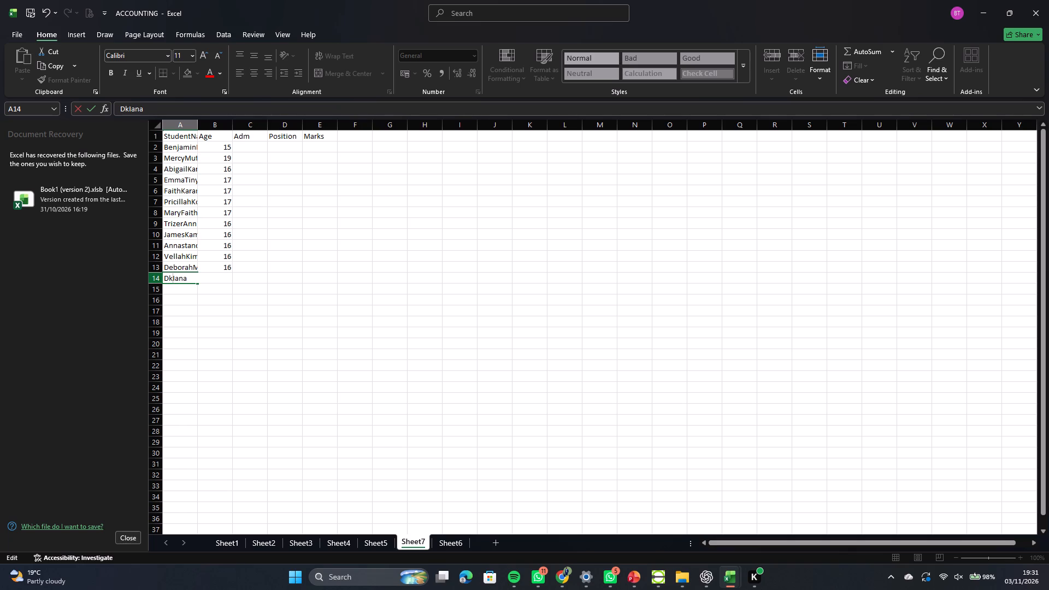
{"action": "left_click", "coordinate": [178, 278]}
{"action": "left_click", "coordinate": [178, 278]}
{"action": "key", "text": "BackSpace"}
{"action": "key", "text": "BackSpace"}
{"action": "key", "text": "BackSpace"}
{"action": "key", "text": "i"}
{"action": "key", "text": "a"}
{"action": "key", "text": "BackSpace"}
{"action": "key", "text": "BackSpace"}
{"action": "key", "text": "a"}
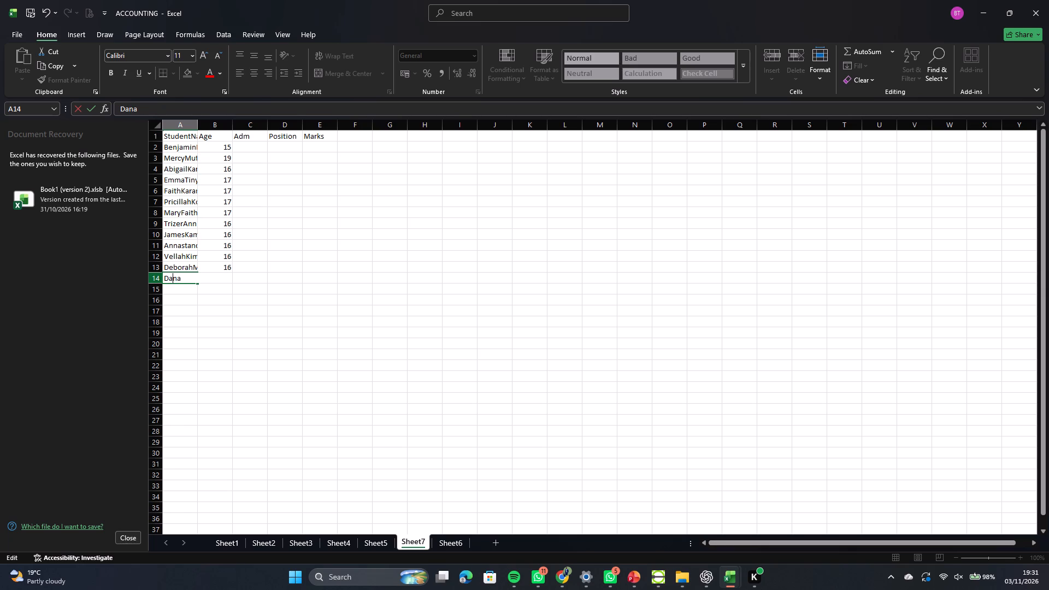
{"action": "key", "text": "BackSpace"}
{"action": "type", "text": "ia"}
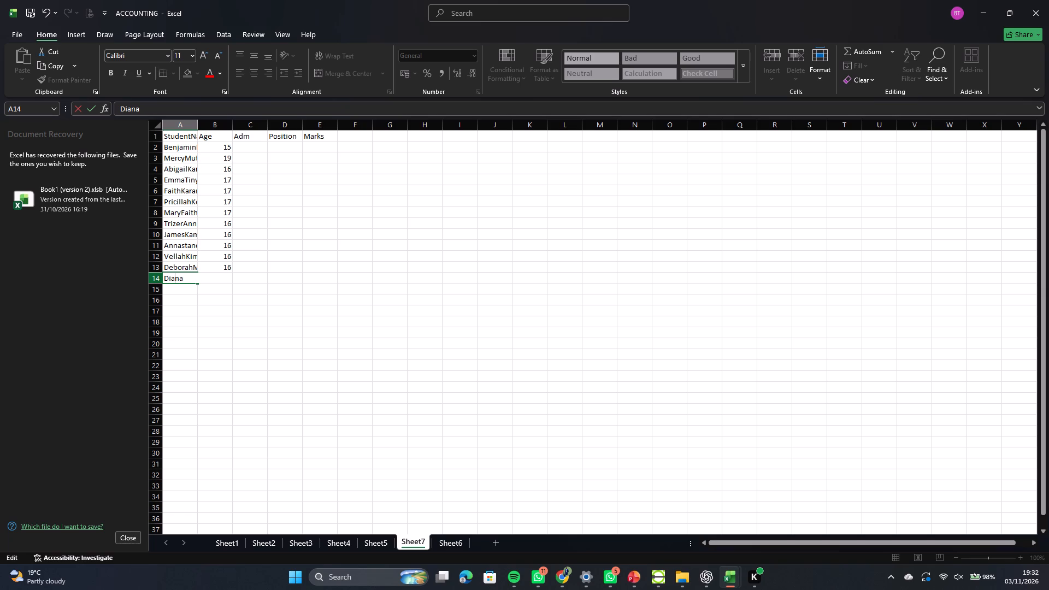
Append the thirteenth student's surname directly after Diana in cell A14, without a space.
{"action": "left_click", "coordinate": [189, 276]}
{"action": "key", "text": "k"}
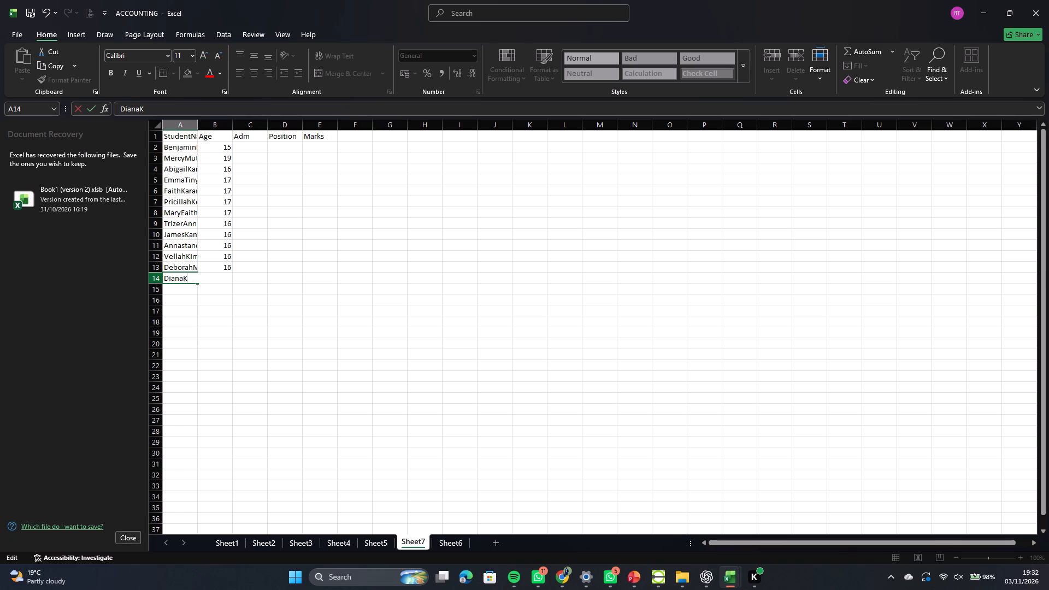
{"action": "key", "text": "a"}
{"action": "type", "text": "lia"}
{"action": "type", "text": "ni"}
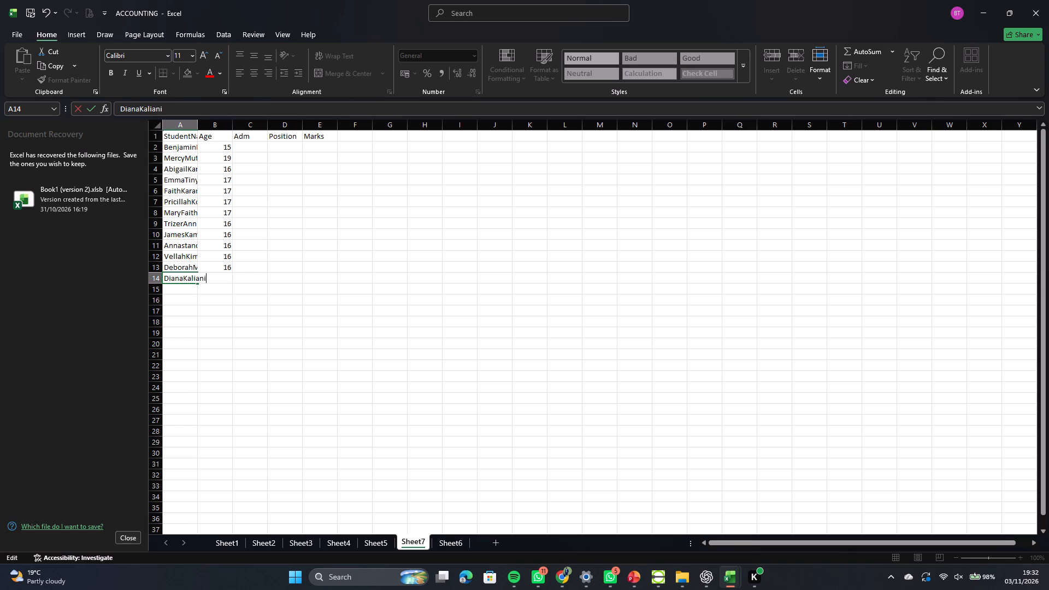
{"action": "left_click", "coordinate": [178, 291]}
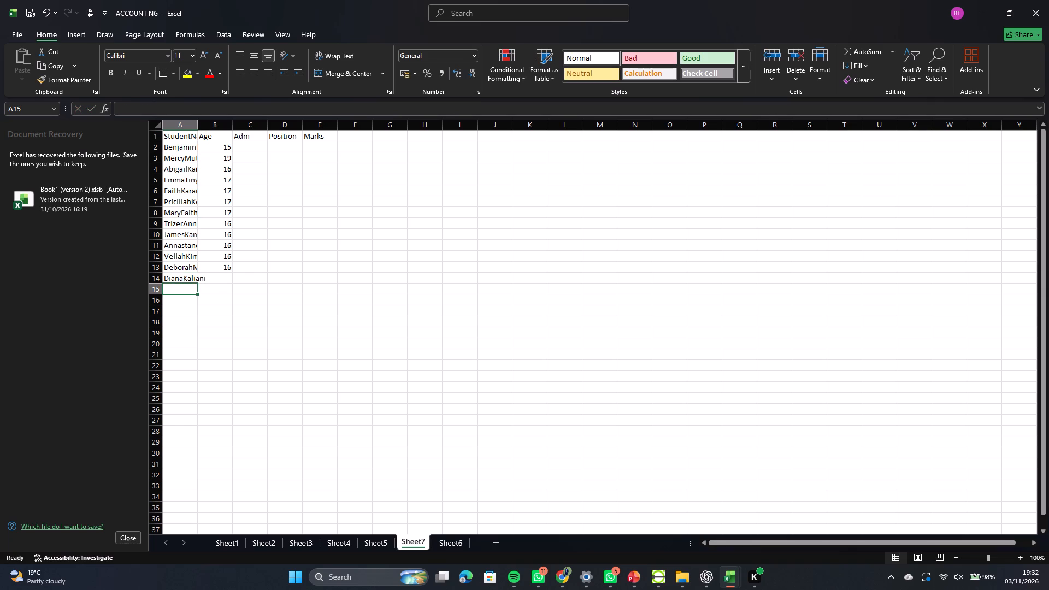
Enter the fourteenth student's first name and surname without a space in cell A15, starting with bBellah.
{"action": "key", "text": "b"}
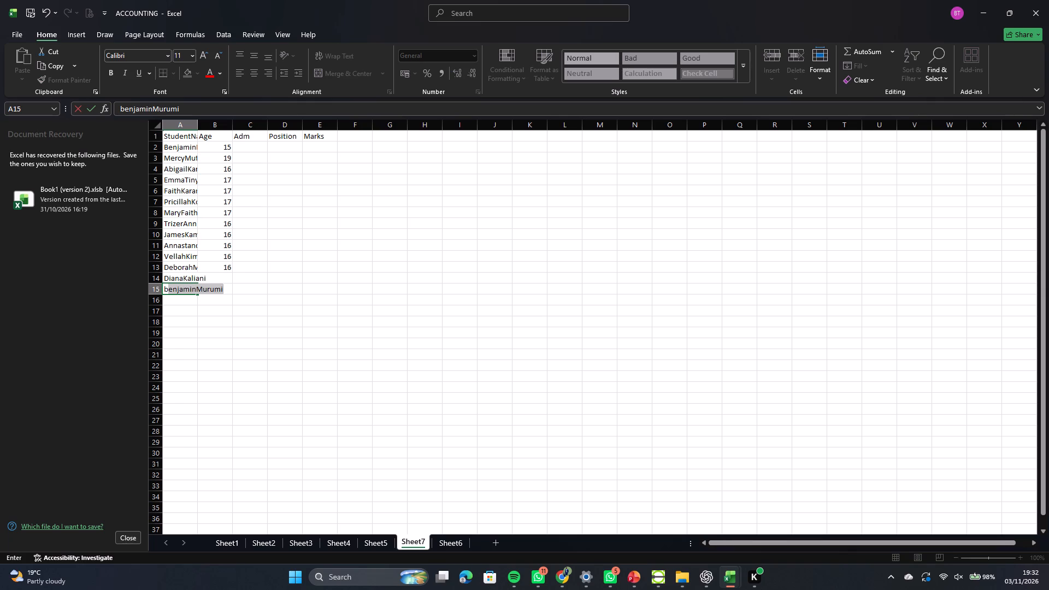
{"action": "key", "text": "Delete"}
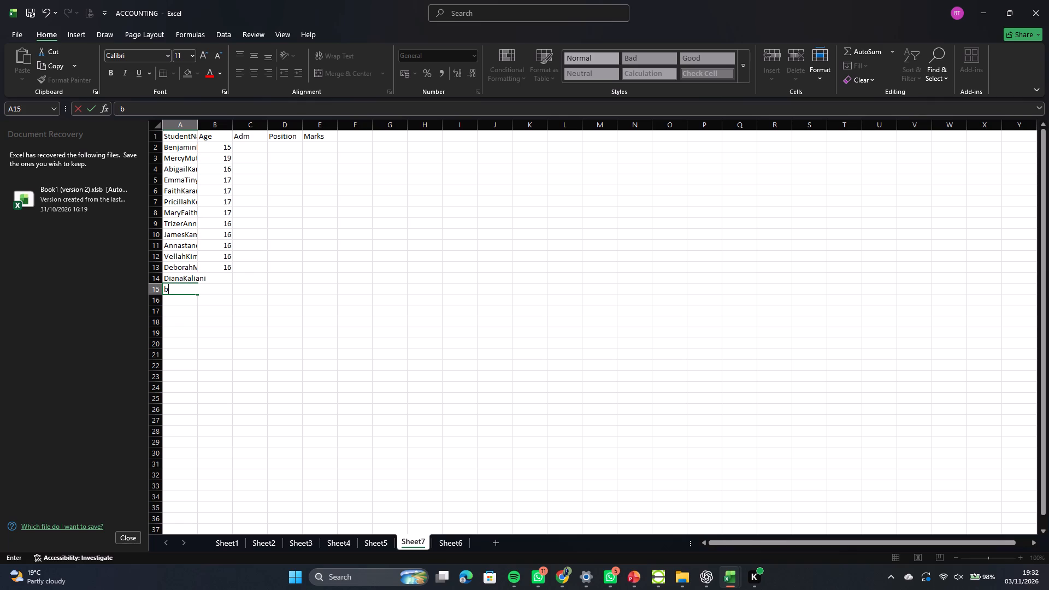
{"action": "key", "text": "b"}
{"action": "key", "text": "BackSpace"}
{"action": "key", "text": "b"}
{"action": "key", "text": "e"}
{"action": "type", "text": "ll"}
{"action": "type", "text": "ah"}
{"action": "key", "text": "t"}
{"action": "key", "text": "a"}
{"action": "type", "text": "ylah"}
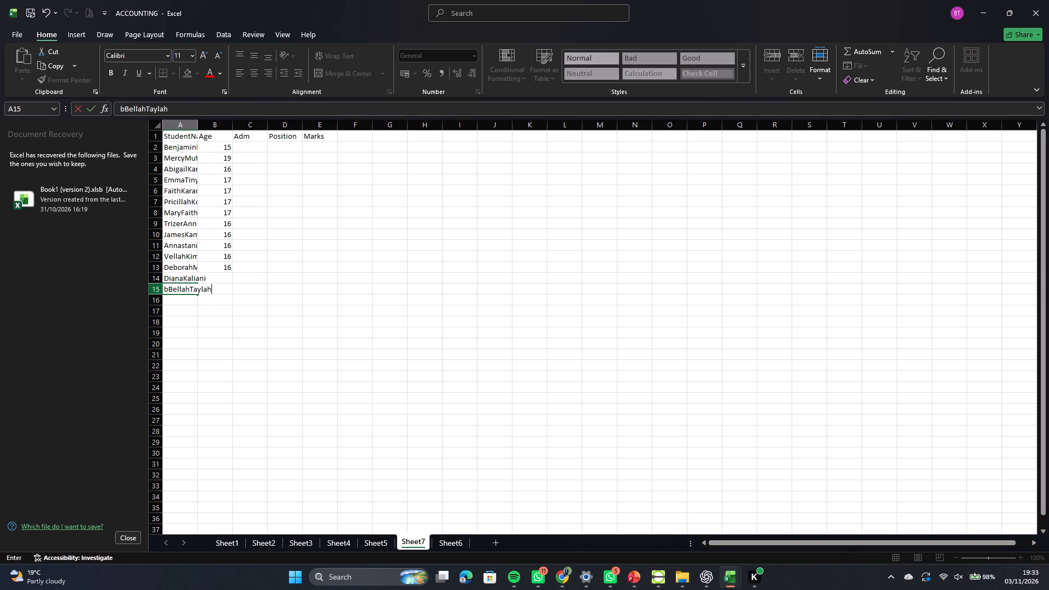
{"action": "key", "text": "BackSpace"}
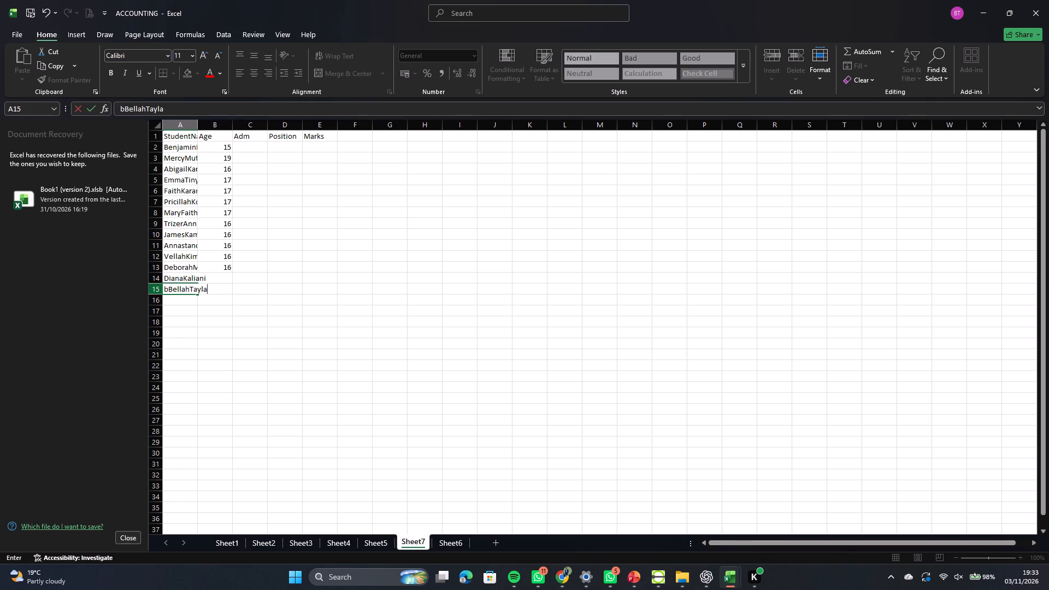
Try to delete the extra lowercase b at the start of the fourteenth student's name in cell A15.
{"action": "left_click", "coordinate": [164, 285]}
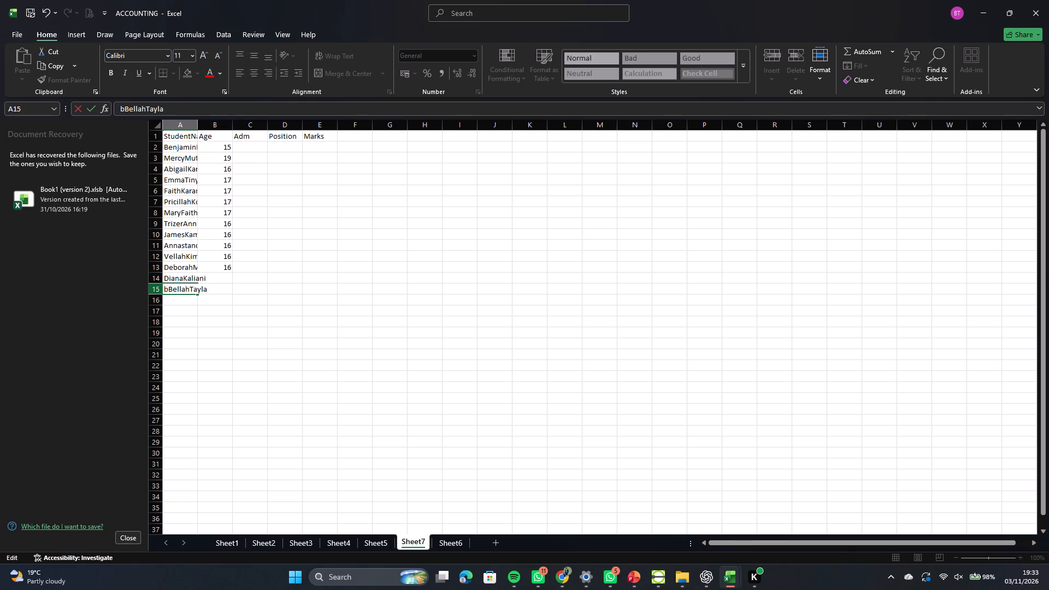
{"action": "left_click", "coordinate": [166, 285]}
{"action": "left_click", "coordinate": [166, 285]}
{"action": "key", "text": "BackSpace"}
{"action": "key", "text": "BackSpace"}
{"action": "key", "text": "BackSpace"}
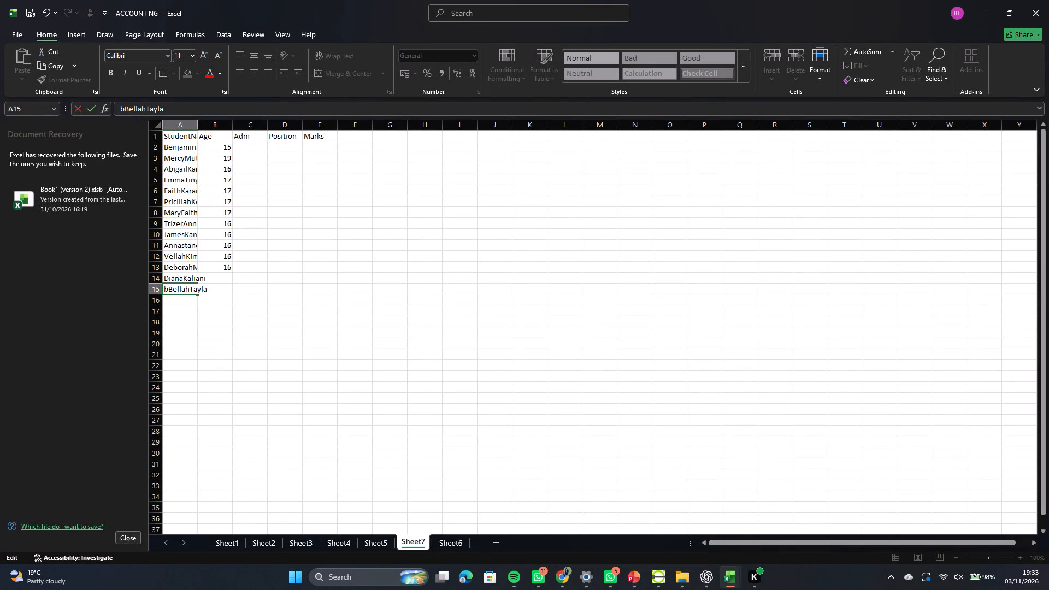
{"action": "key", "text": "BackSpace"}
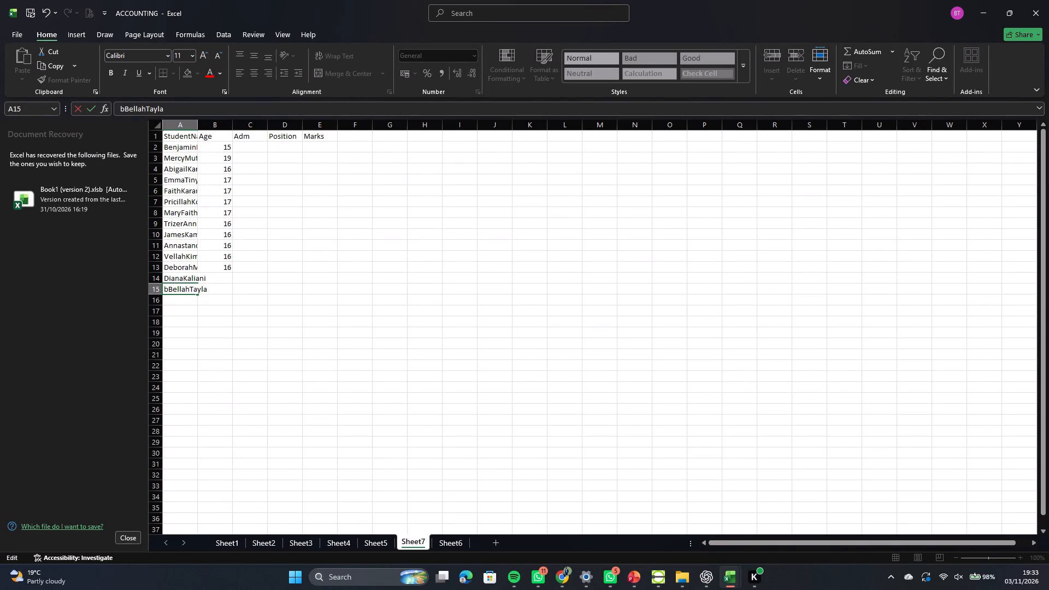
Delete the fourteenth student's entire name from cell A15, leaving the cell empty.
{"action": "double_click", "coordinate": [167, 288]}
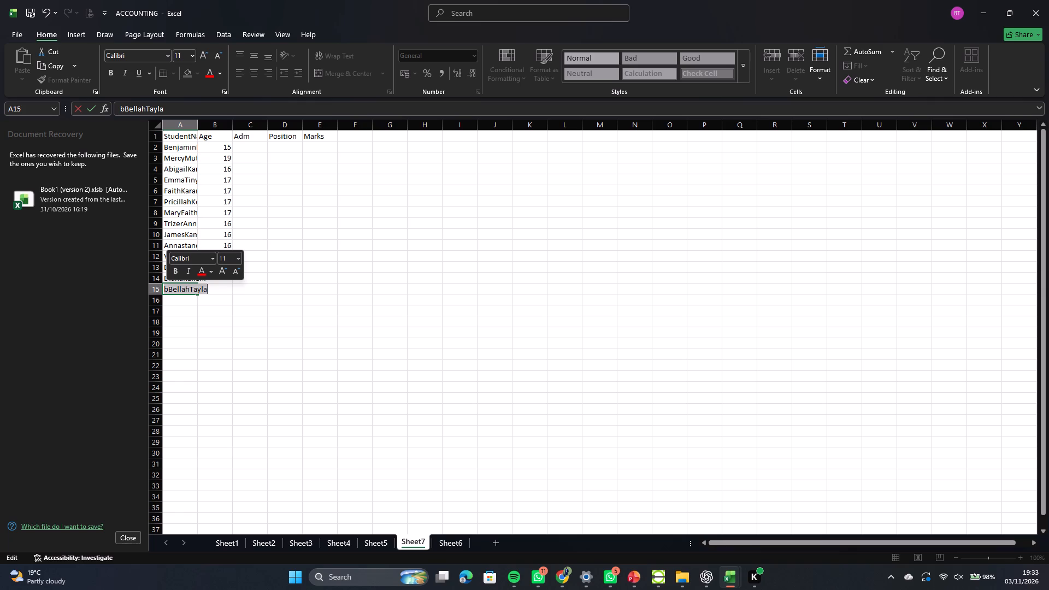
{"action": "key", "text": "BackSpace"}
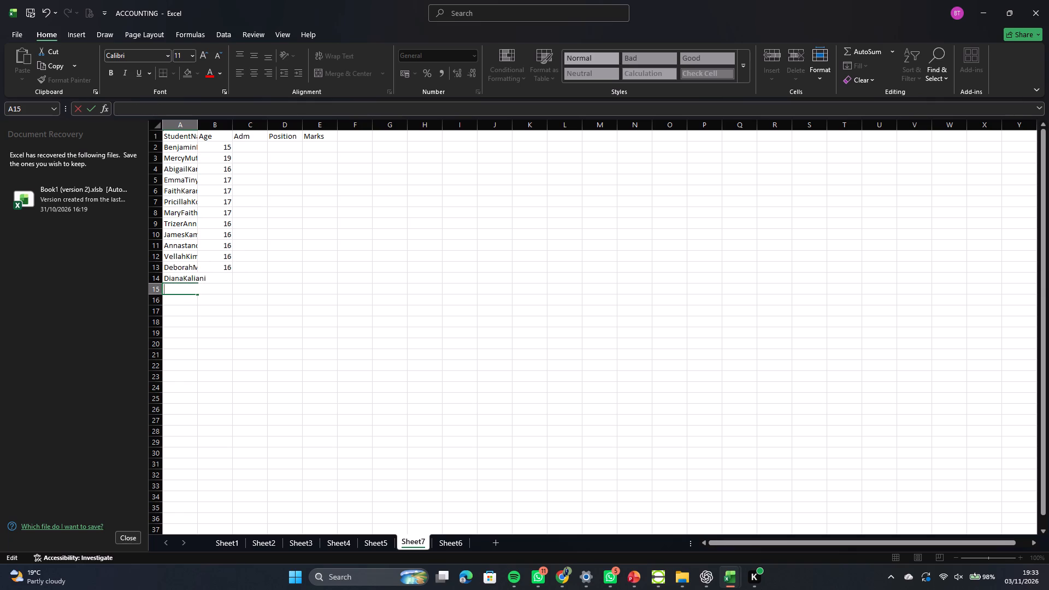
Enter 16 as the thirteenth student's age in cell B14.
{"action": "left_click", "coordinate": [221, 282]}
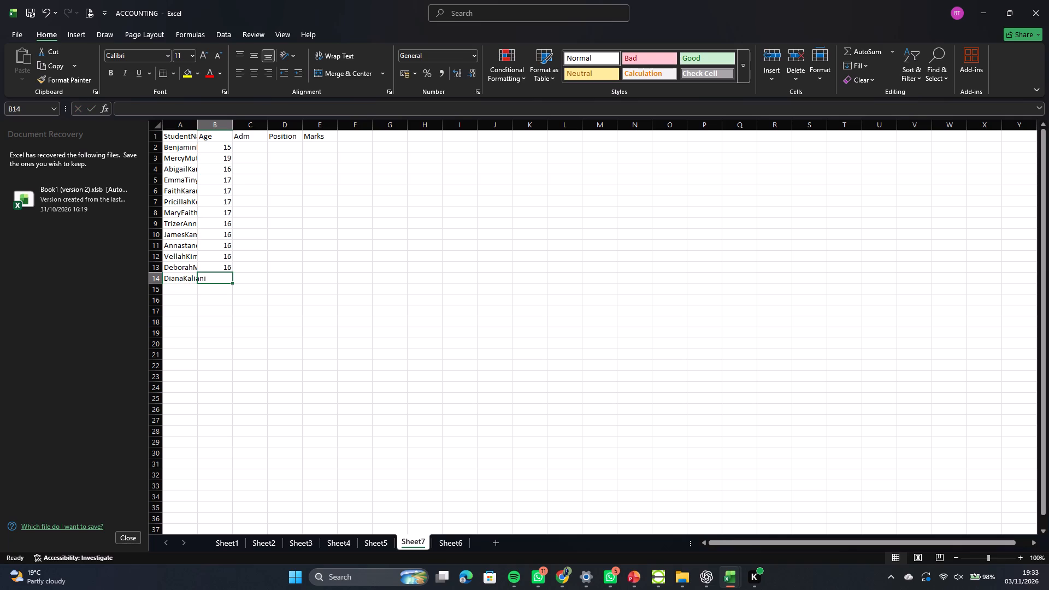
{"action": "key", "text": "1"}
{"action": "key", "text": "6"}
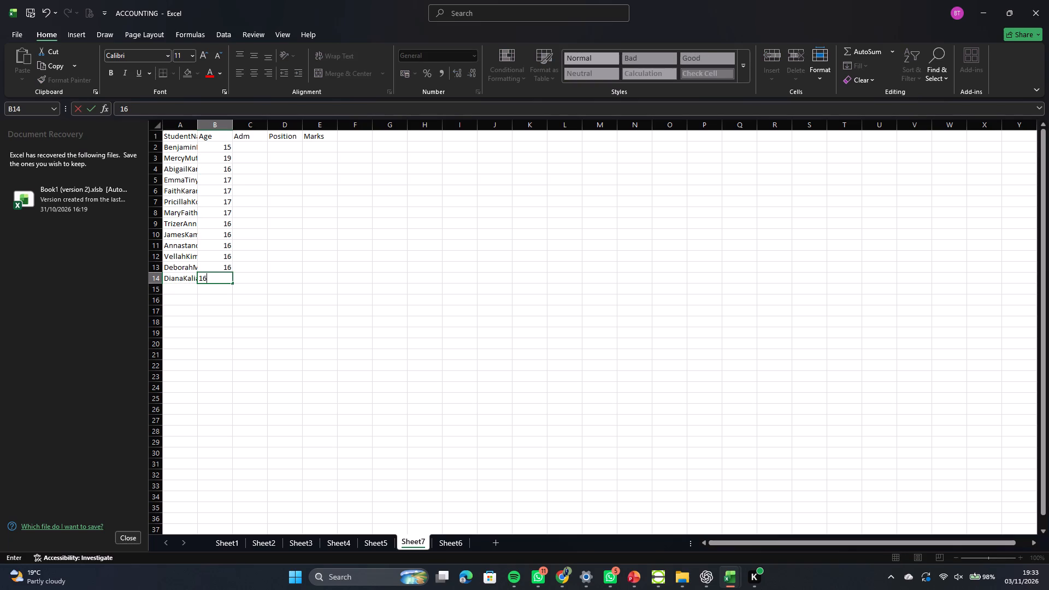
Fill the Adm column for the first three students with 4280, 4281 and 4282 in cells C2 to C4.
{"action": "left_click", "coordinate": [243, 146]}
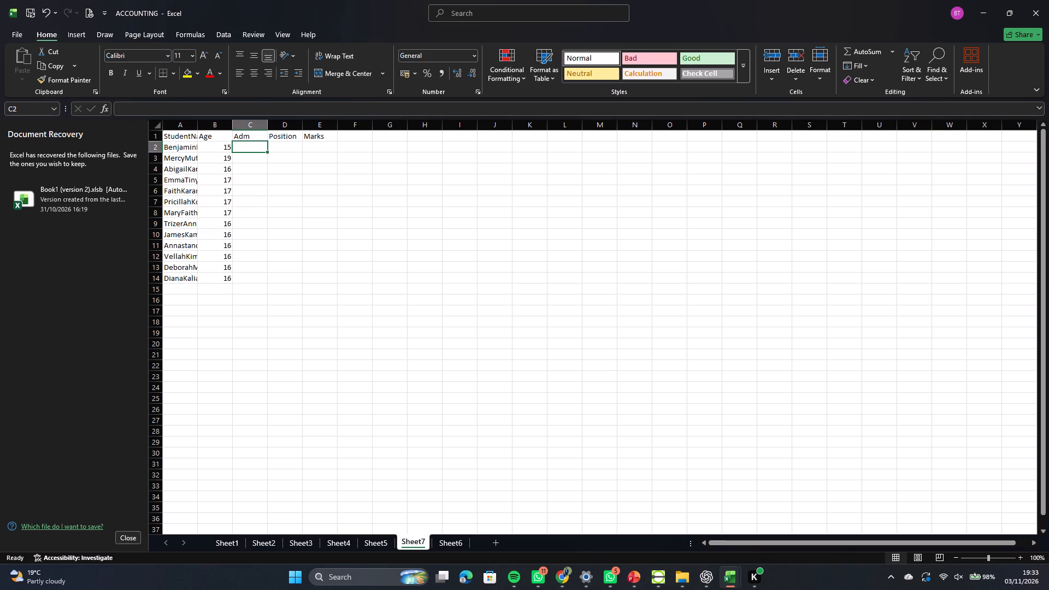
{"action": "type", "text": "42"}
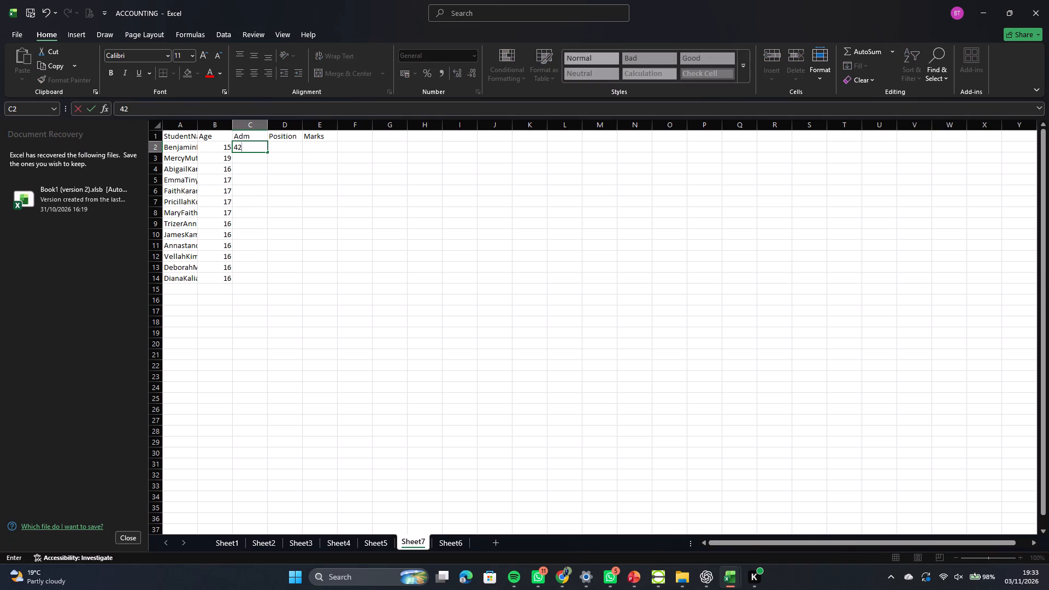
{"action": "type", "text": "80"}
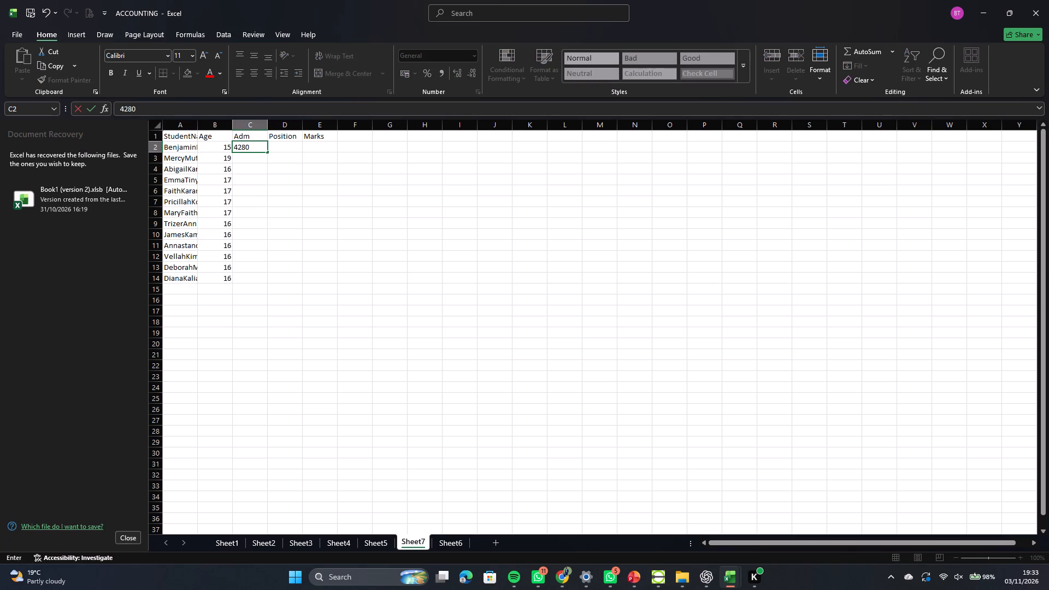
{"action": "left_click", "coordinate": [249, 157]}
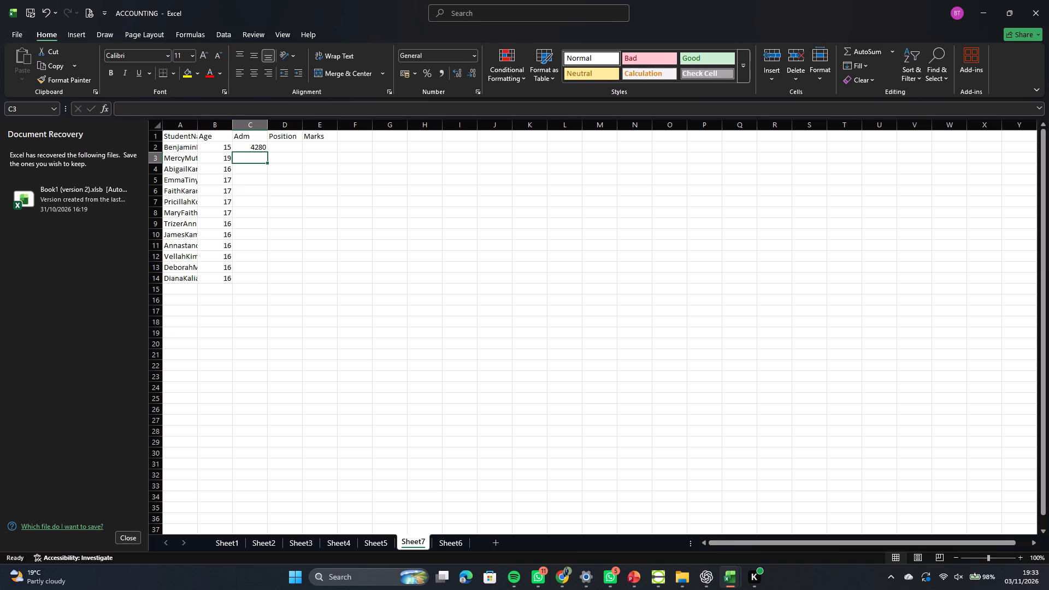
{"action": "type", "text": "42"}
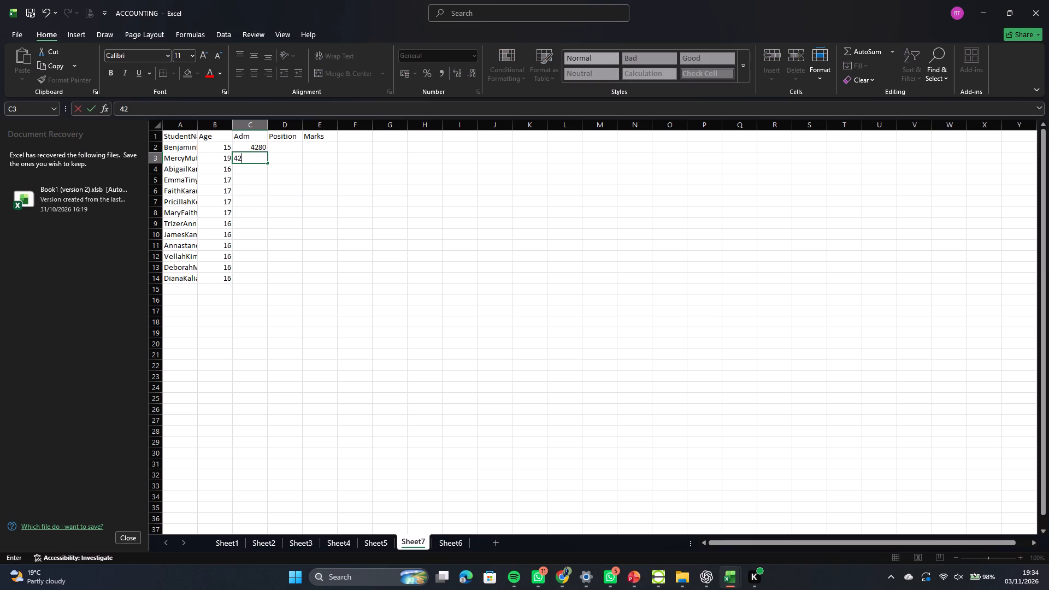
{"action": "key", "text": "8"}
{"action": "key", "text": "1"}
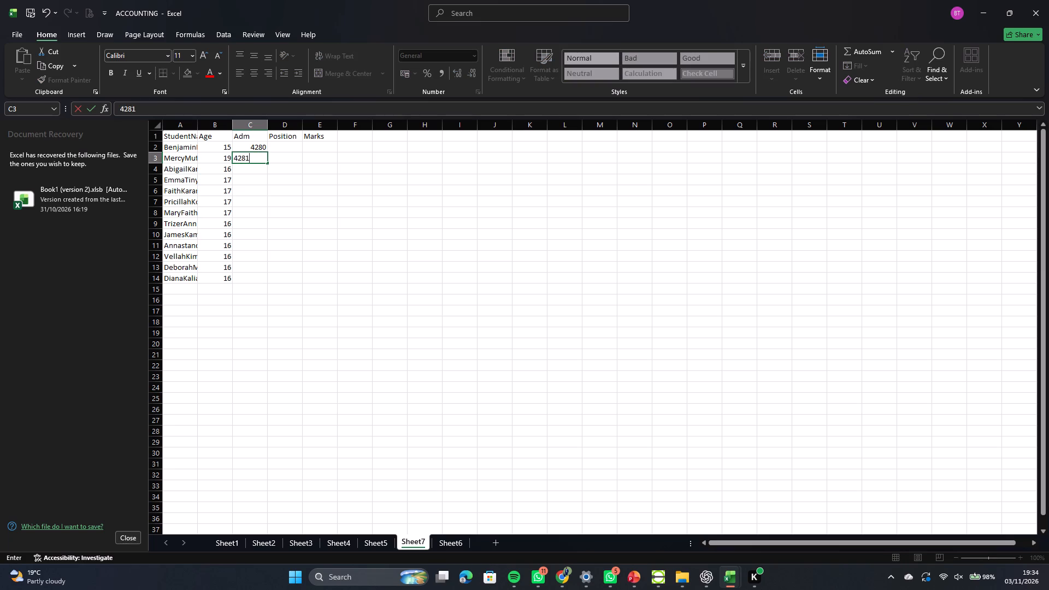
{"action": "left_click", "coordinate": [249, 172]}
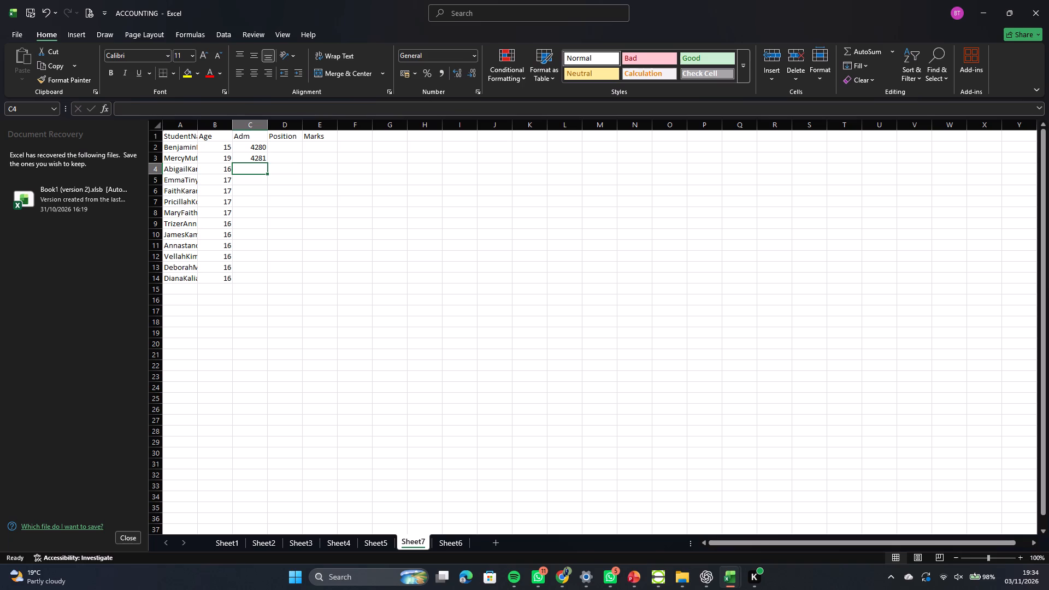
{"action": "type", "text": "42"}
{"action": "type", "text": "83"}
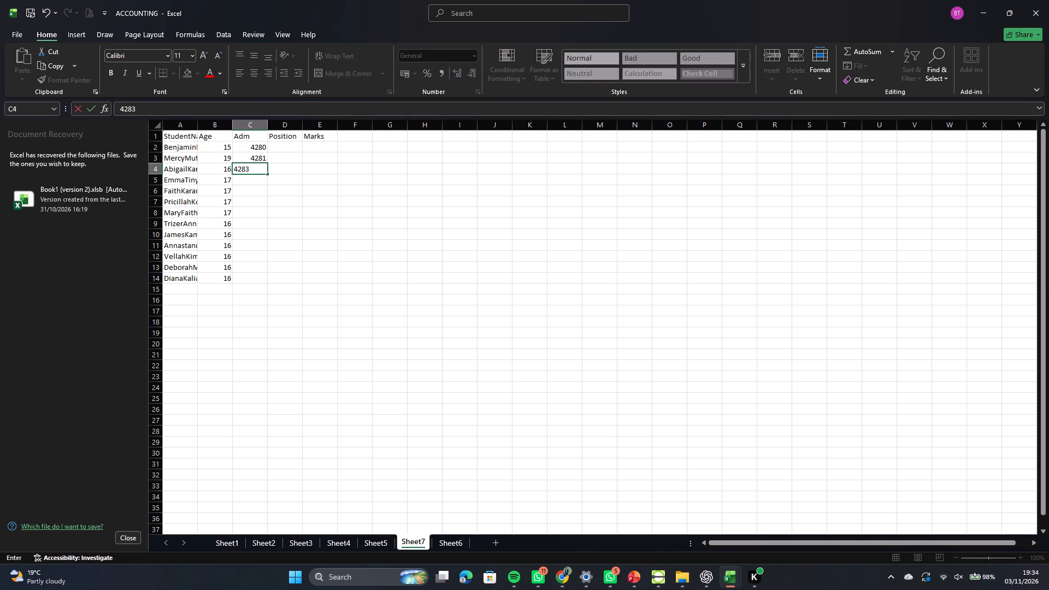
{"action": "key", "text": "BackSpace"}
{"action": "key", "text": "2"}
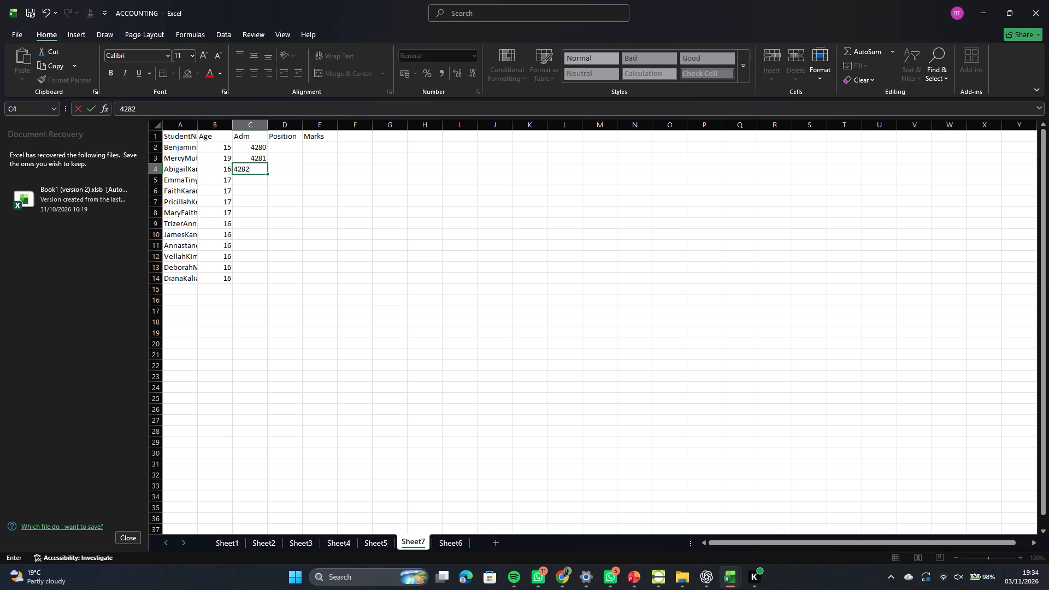
{"action": "left_click", "coordinate": [254, 175]}
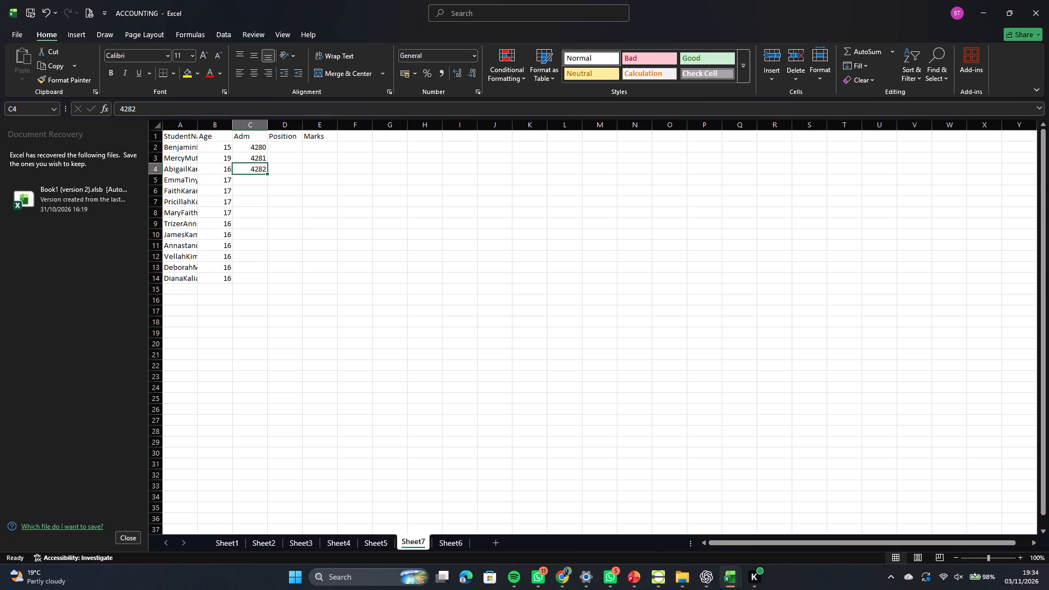
{"action": "left_click", "coordinate": [255, 180]}
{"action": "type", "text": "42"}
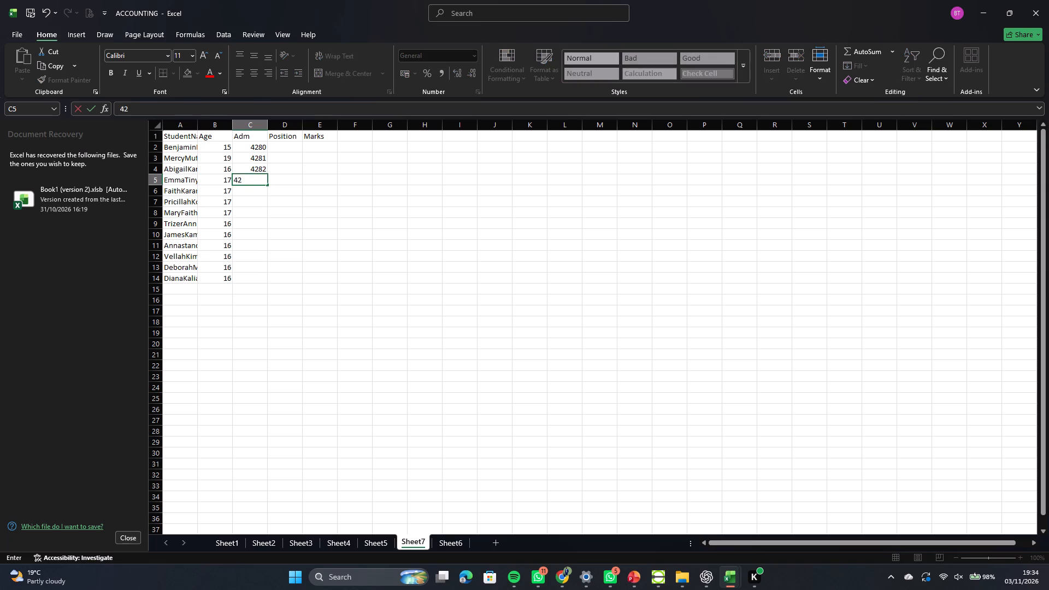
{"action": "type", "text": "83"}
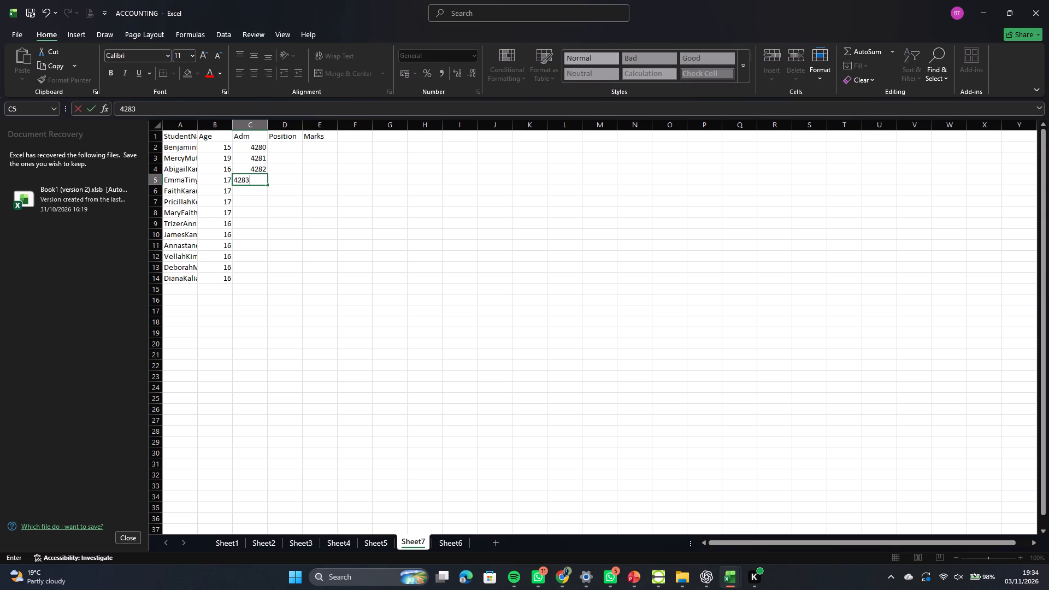
{"action": "left_click", "coordinate": [254, 191]}
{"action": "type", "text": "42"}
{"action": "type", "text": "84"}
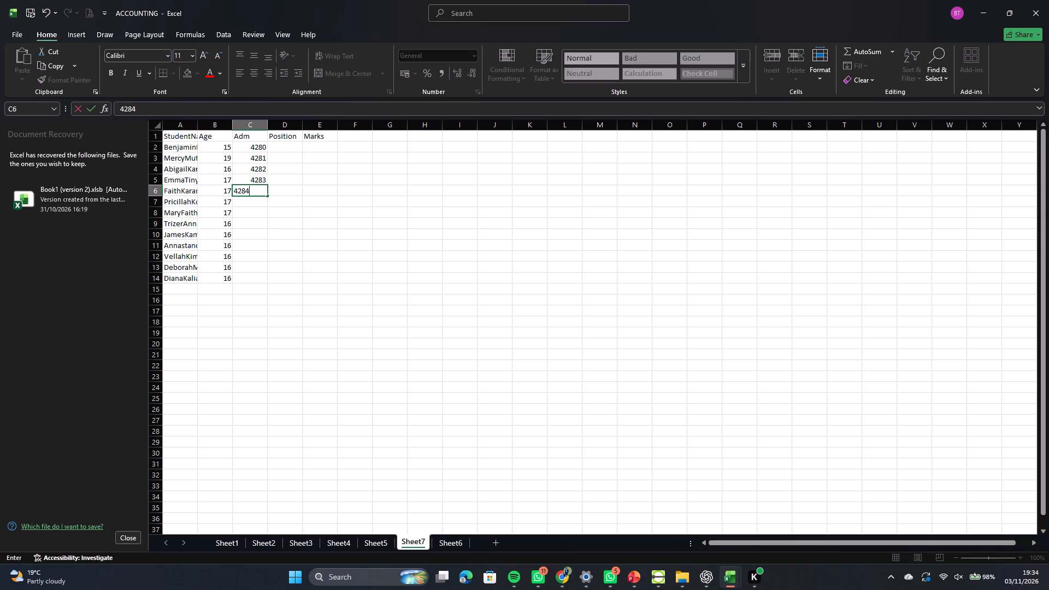
{"action": "left_click", "coordinate": [254, 203]}
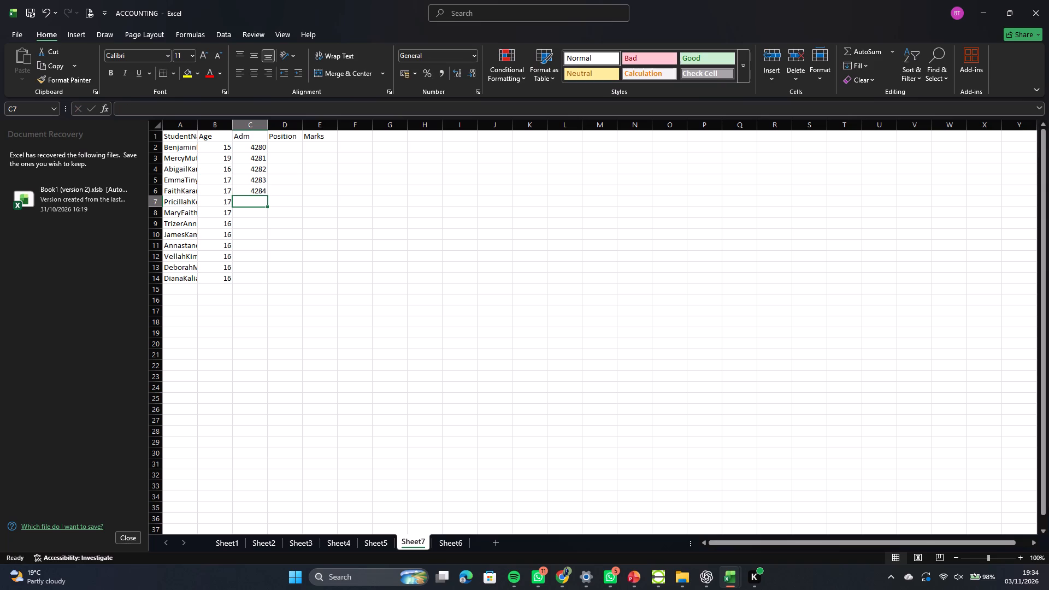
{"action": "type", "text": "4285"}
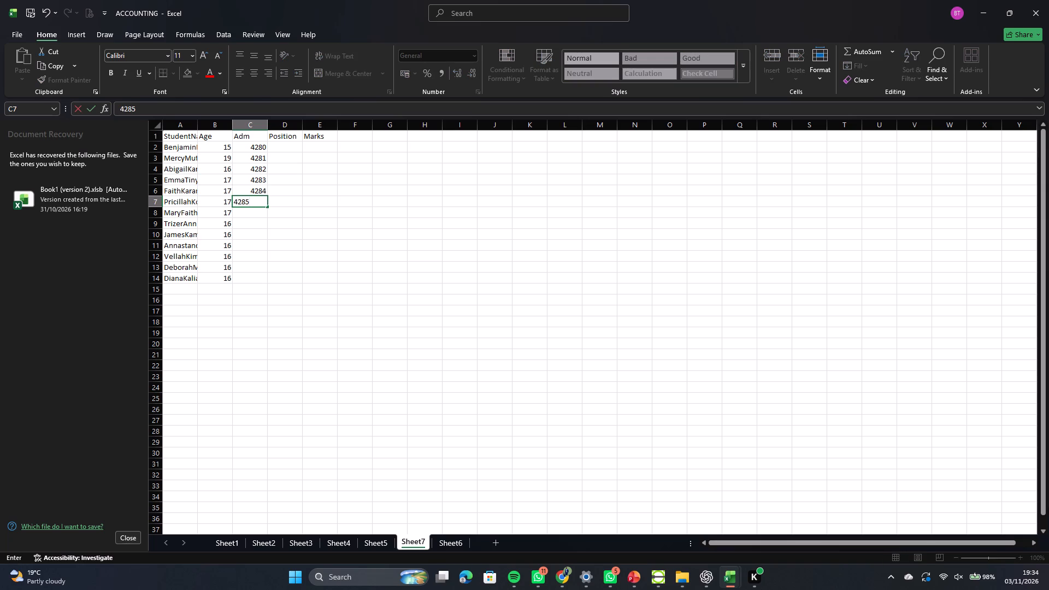
{"action": "left_click", "coordinate": [254, 210]}
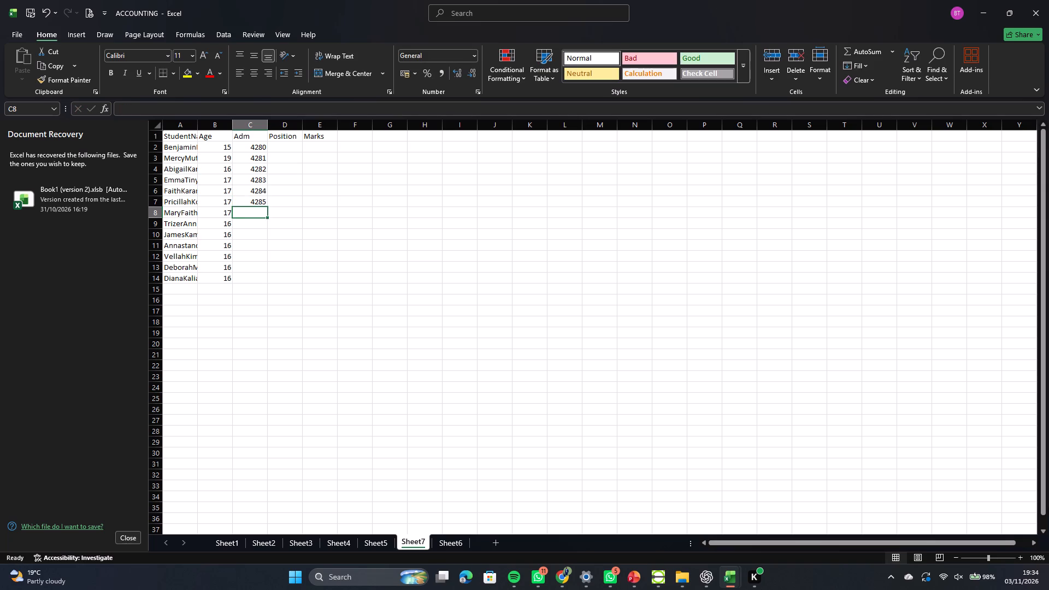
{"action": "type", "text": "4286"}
{"action": "left_click", "coordinate": [249, 226]}
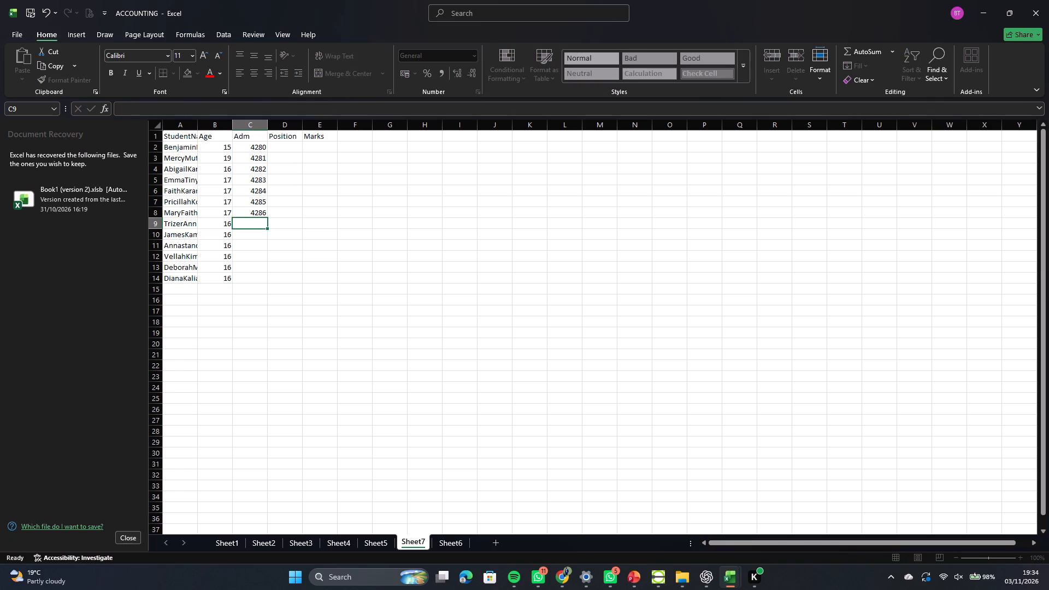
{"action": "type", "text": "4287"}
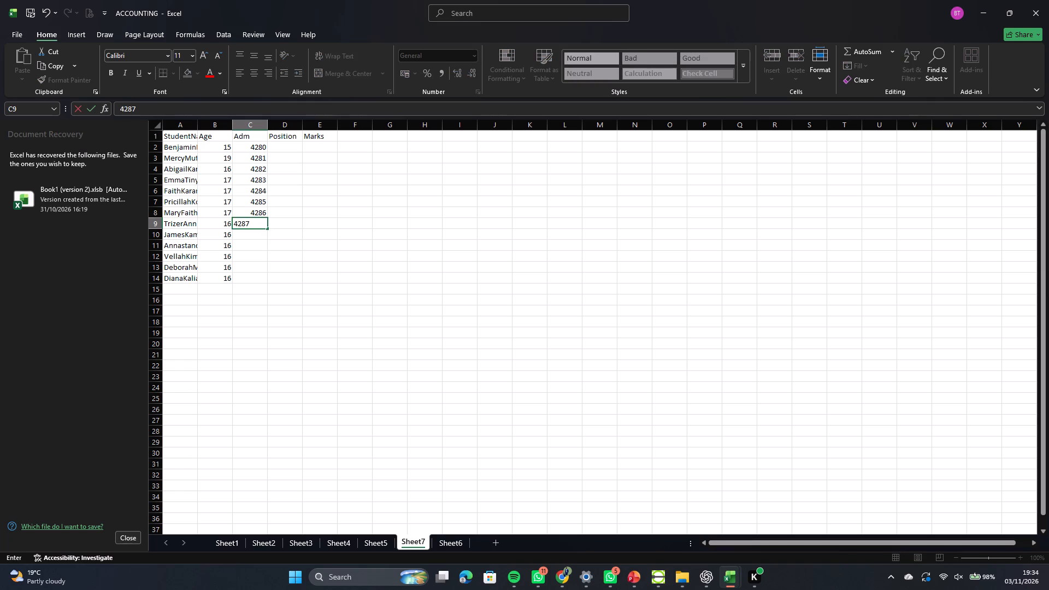
{"action": "left_click", "coordinate": [250, 232]}
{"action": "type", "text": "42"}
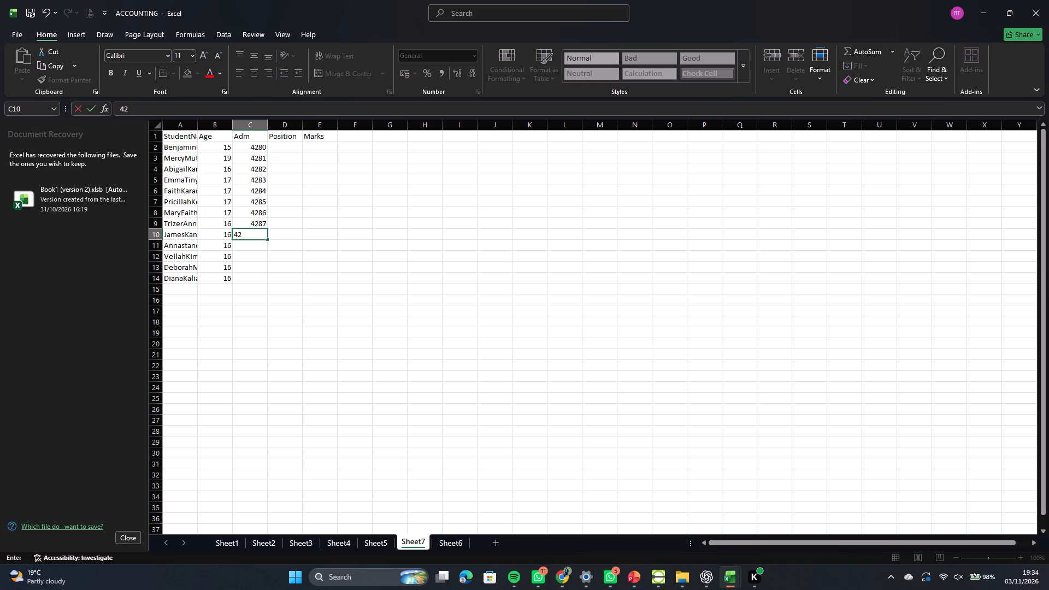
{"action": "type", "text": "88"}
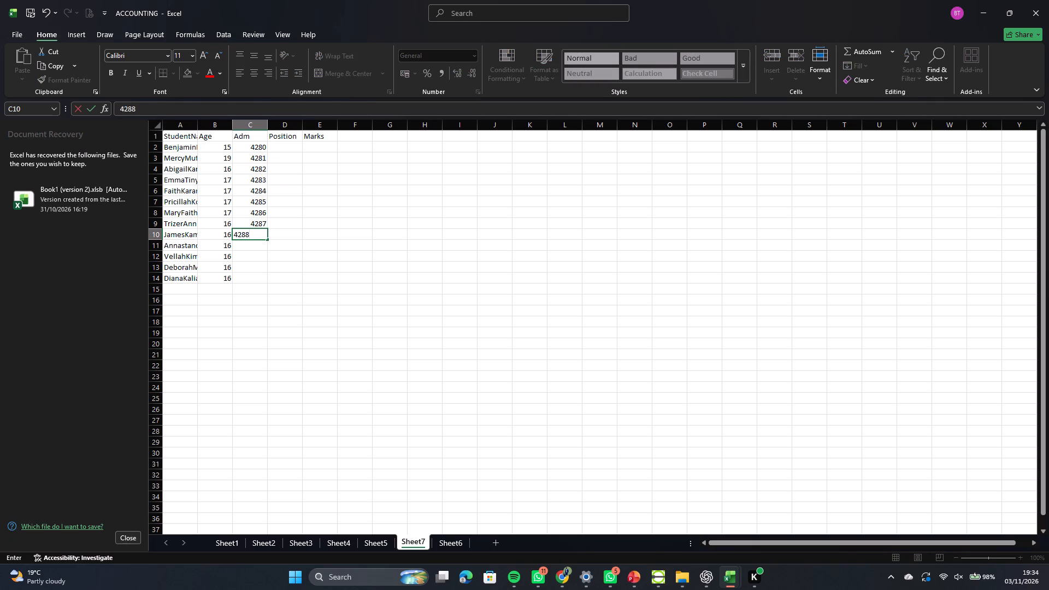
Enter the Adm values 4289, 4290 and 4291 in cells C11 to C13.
{"action": "left_click", "coordinate": [249, 244]}
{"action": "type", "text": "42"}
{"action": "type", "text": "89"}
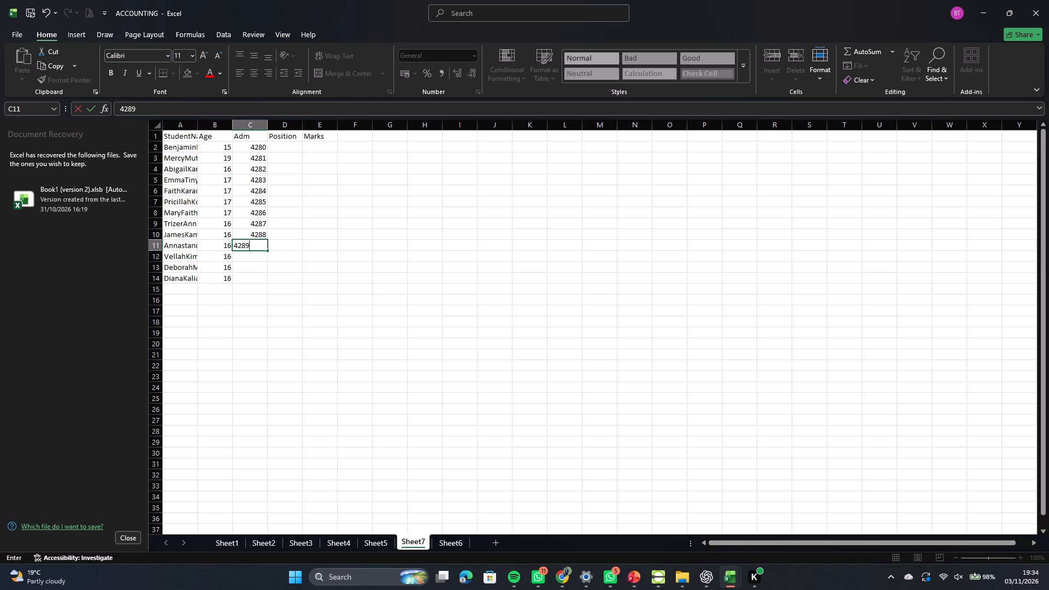
{"action": "left_click", "coordinate": [250, 252]}
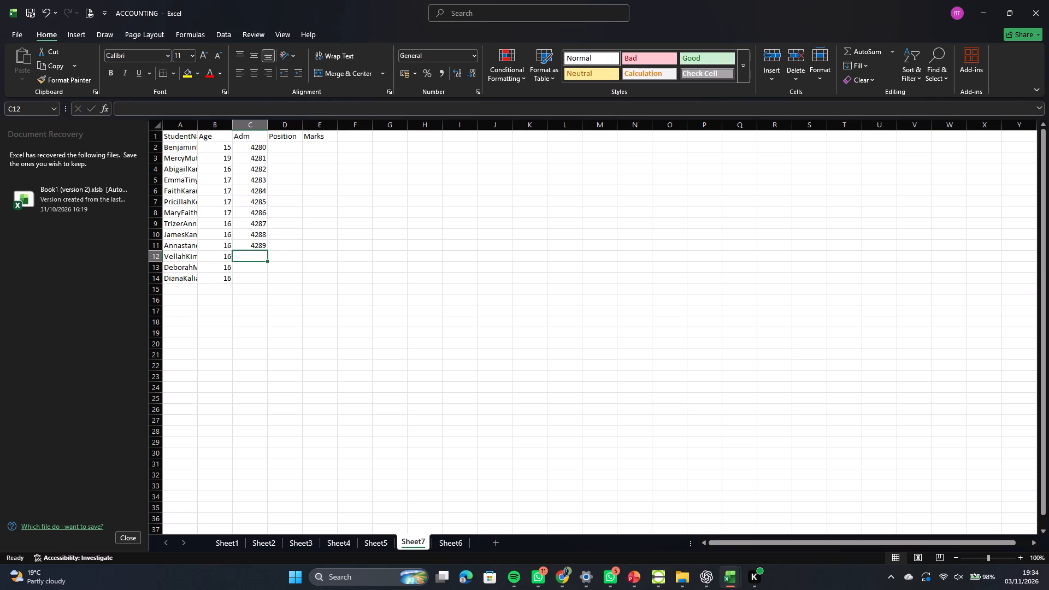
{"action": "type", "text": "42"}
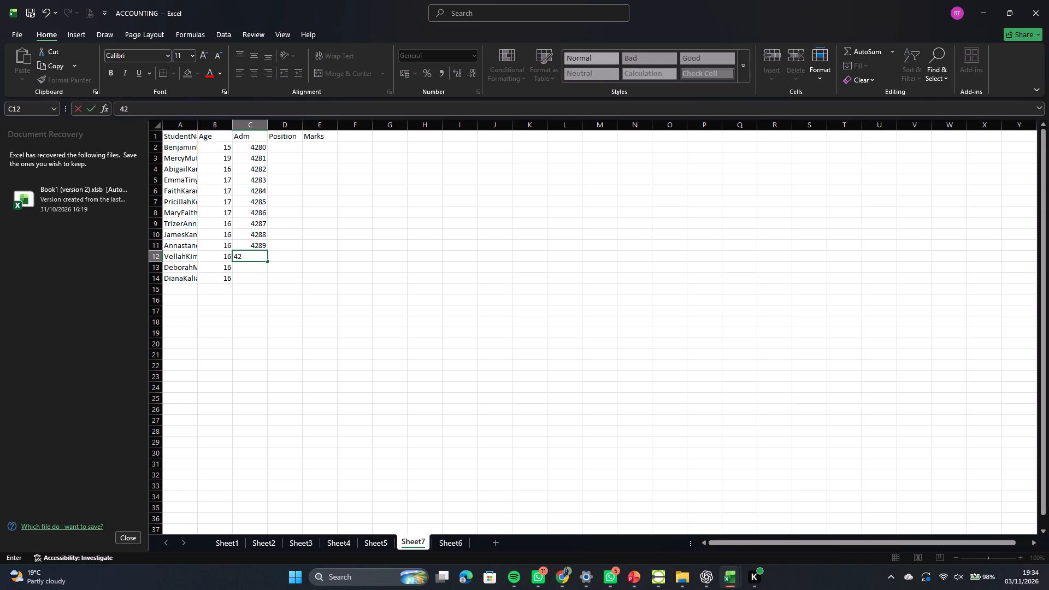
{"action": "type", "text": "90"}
{"action": "left_click", "coordinate": [252, 267]}
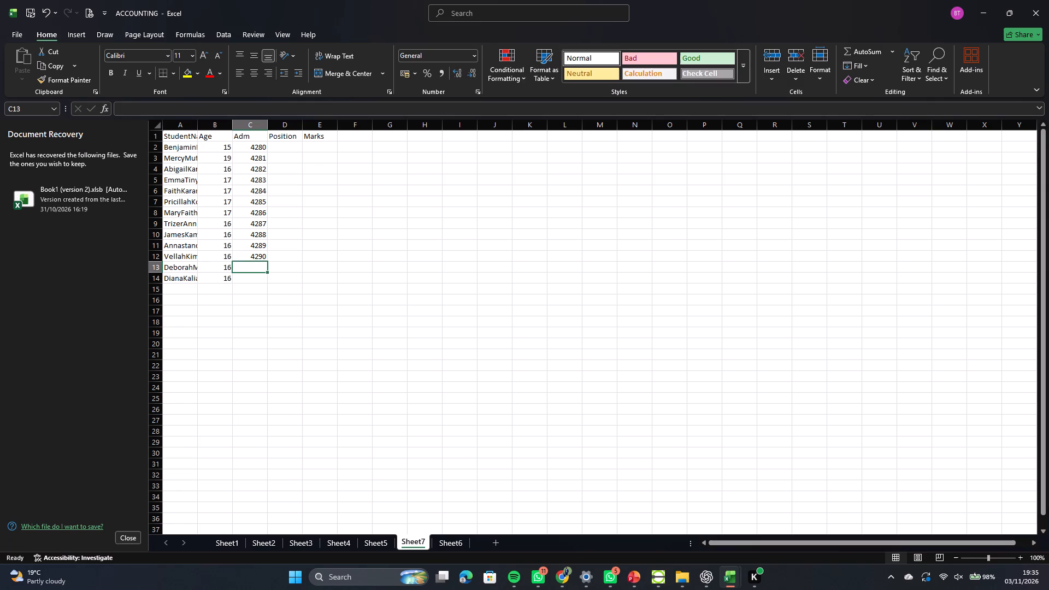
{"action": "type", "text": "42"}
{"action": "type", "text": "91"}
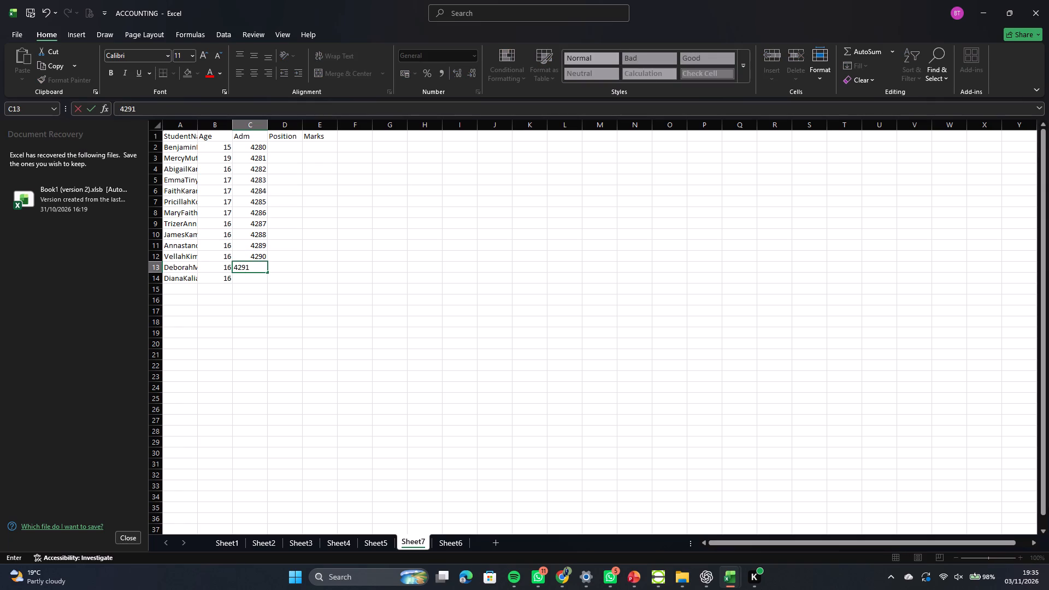
{"action": "left_click", "coordinate": [254, 279]}
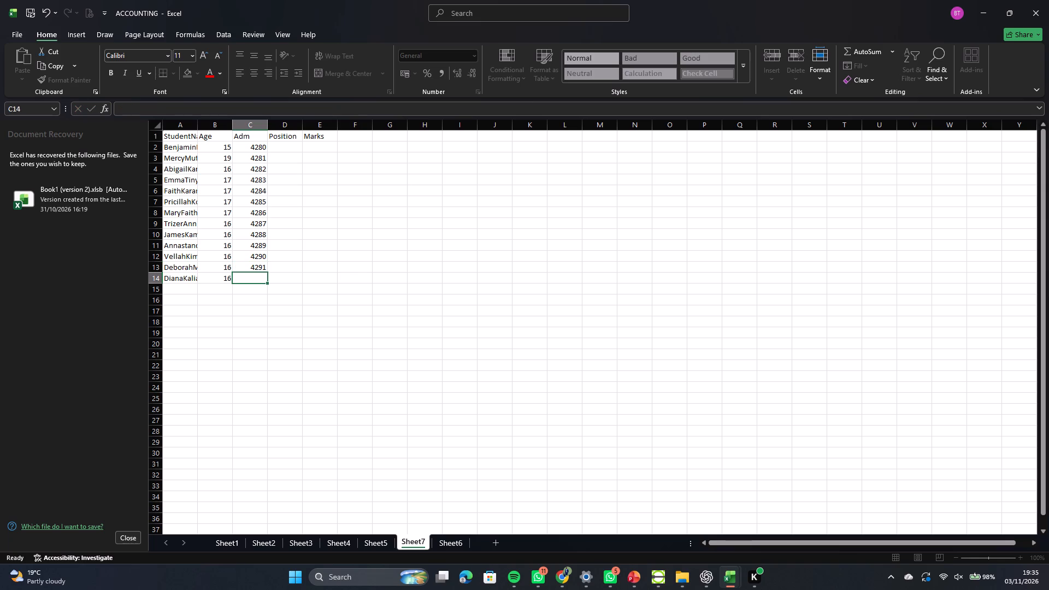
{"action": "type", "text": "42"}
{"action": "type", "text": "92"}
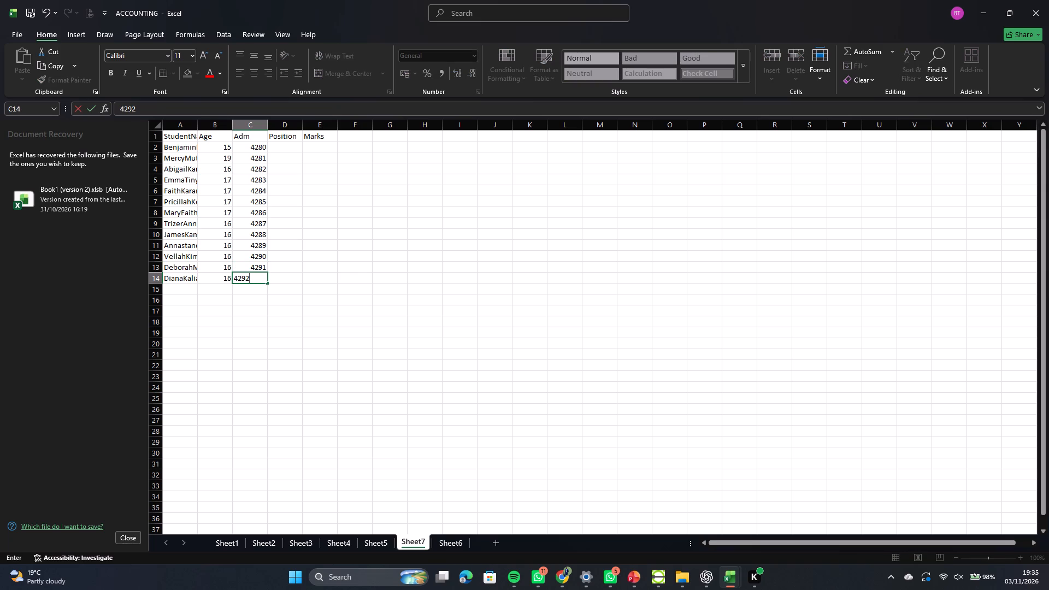
Fill the Position column for the first five students with 1, 2, 3, 4 and 5 in cells D2 to D6.
{"action": "left_click", "coordinate": [284, 147]}
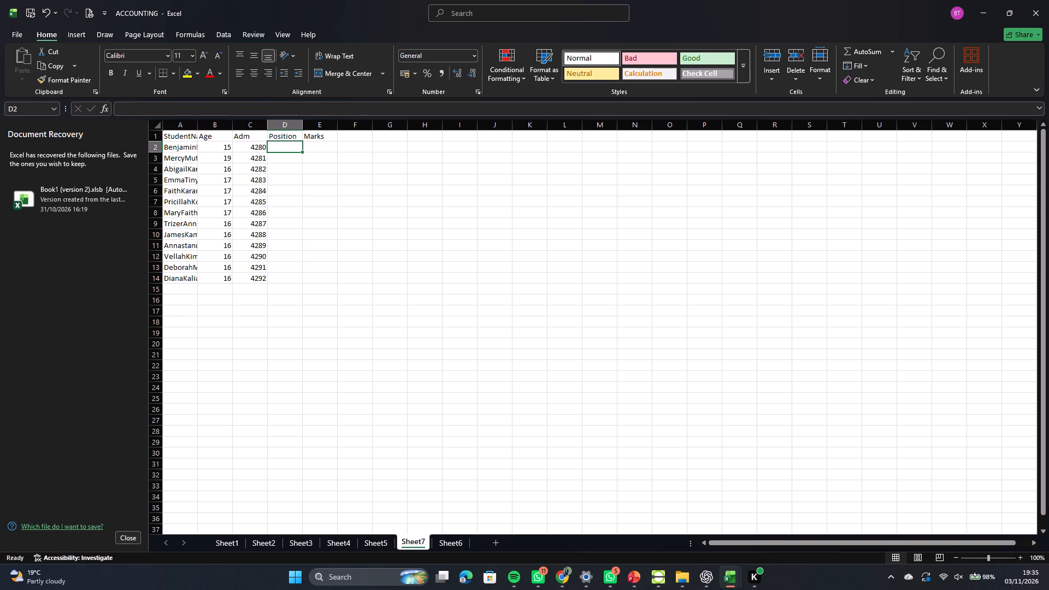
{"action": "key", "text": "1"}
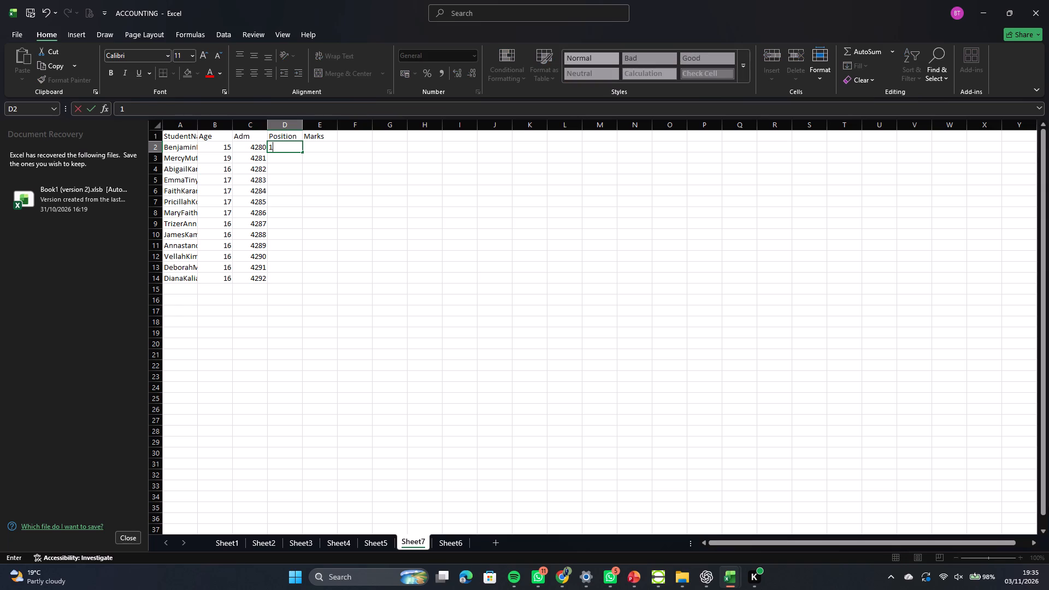
{"action": "left_click", "coordinate": [284, 157]}
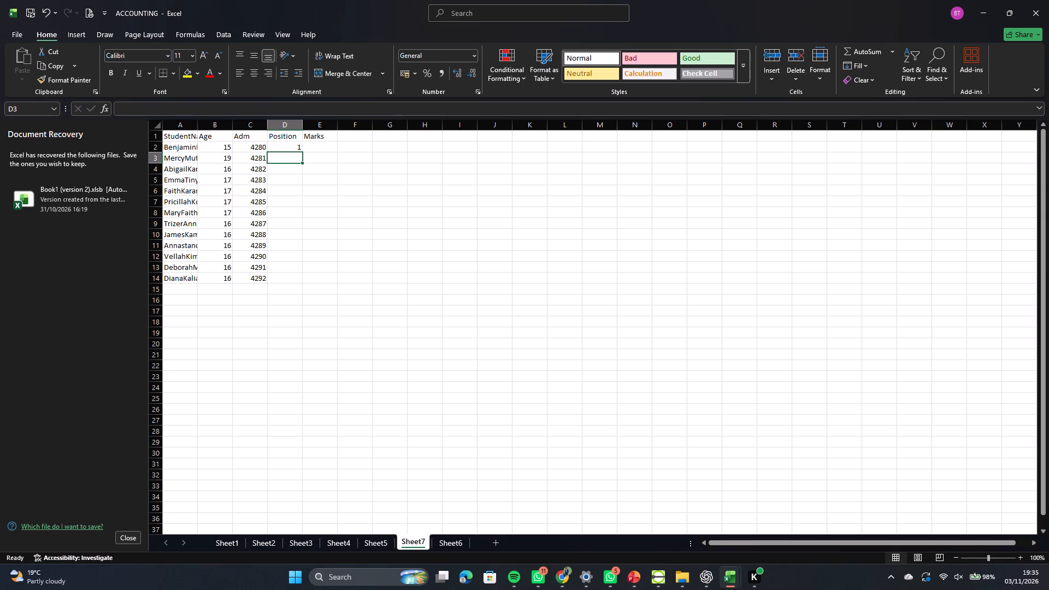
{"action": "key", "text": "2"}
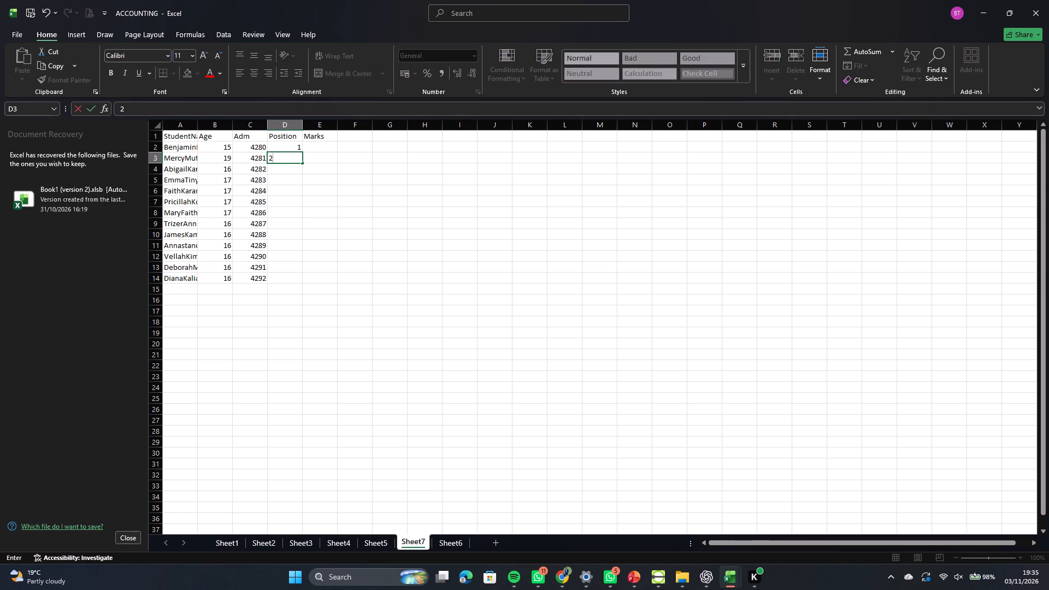
{"action": "left_click", "coordinate": [286, 171]}
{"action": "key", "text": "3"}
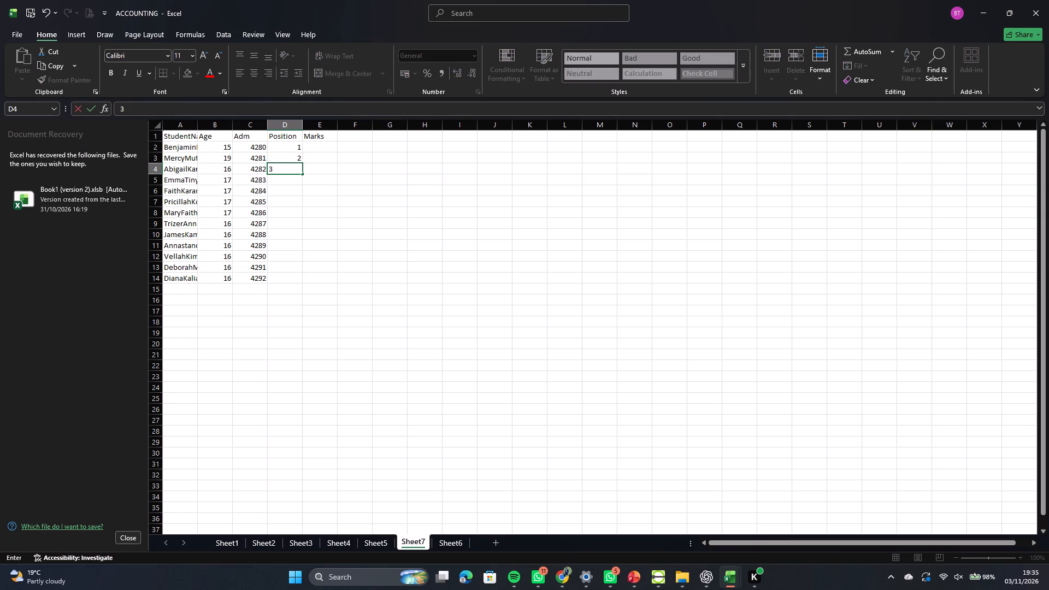
{"action": "left_click", "coordinate": [291, 179]}
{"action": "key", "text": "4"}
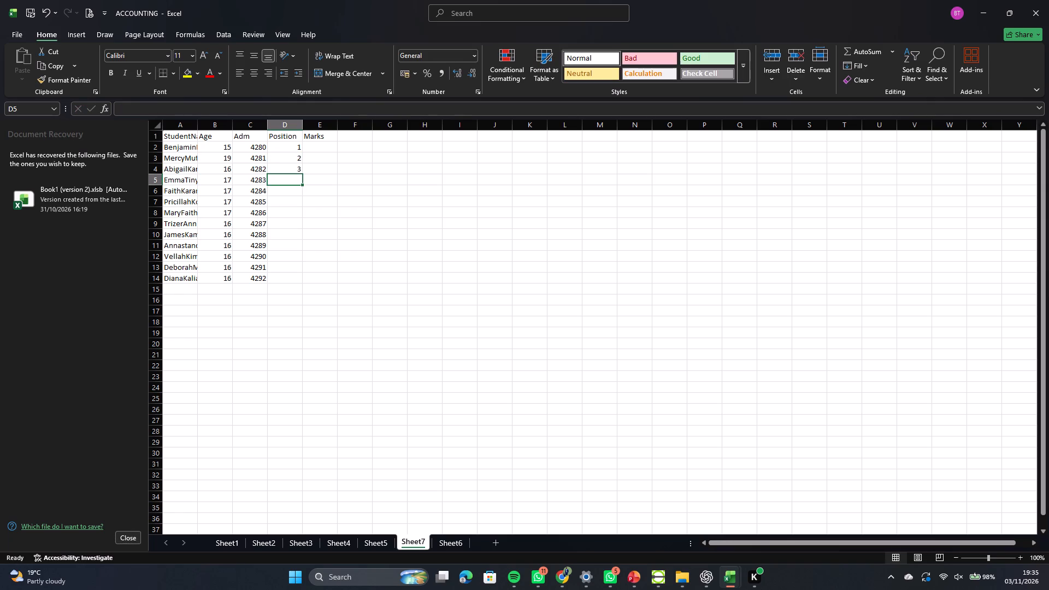
{"action": "left_click", "coordinate": [290, 194]}
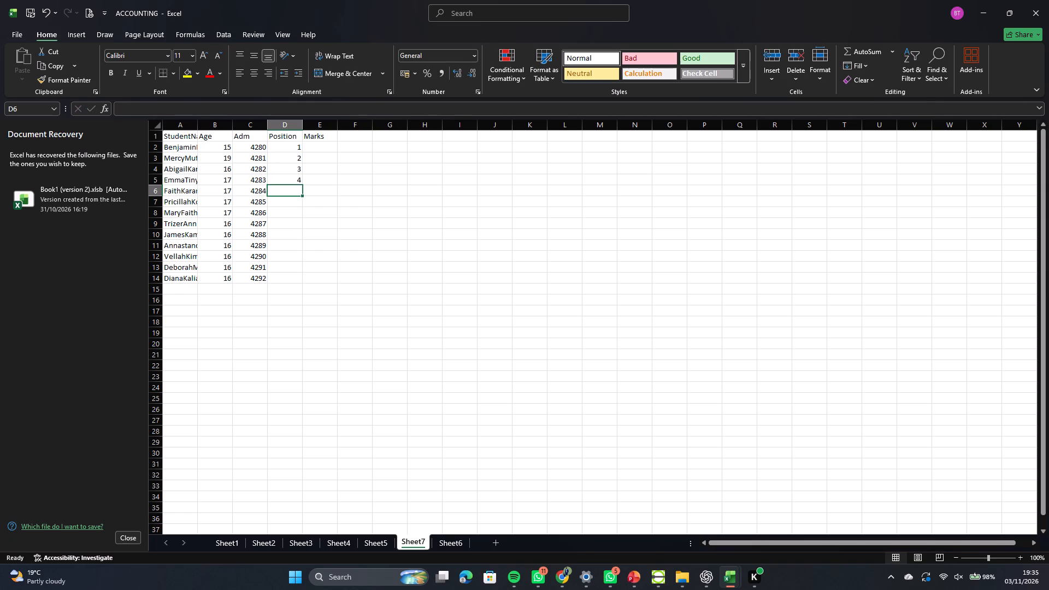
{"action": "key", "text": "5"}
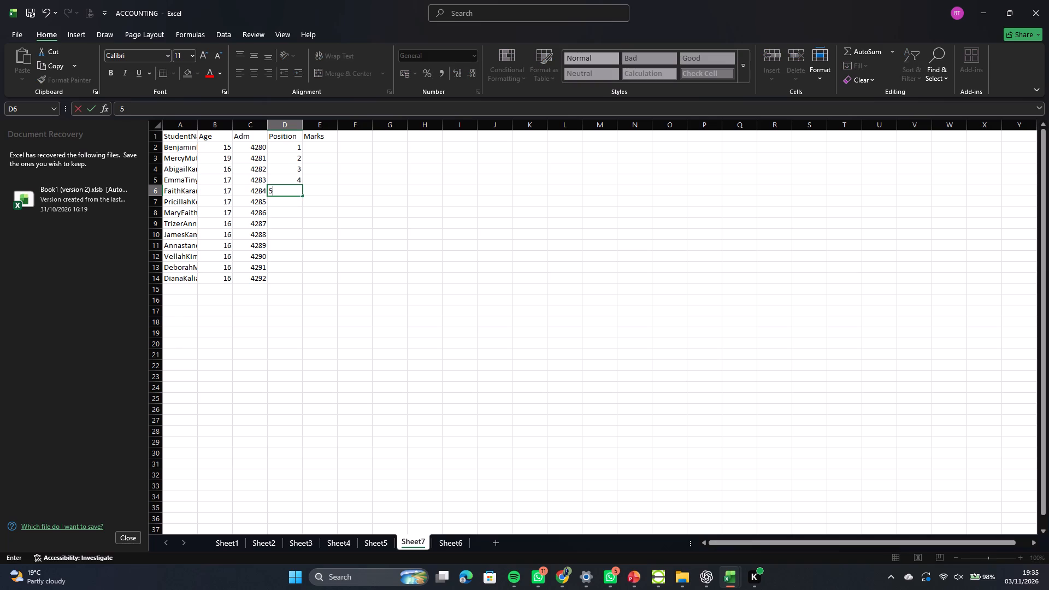
Enter the Position values 6, 7, 8, 9, 10 and 11 in cells D7 to D12.
{"action": "left_click", "coordinate": [288, 204]}
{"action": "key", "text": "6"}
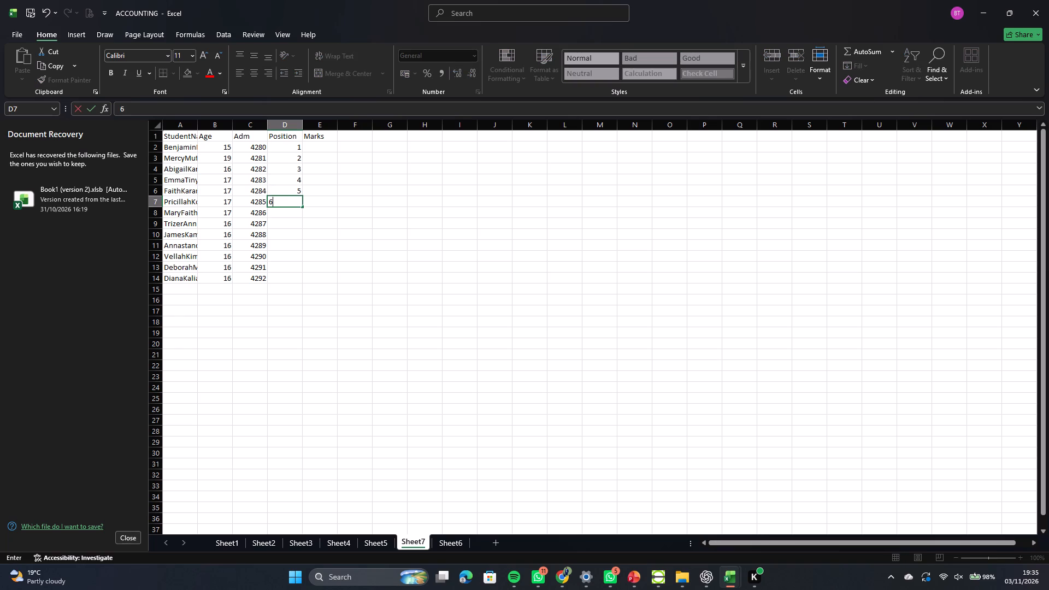
{"action": "left_click", "coordinate": [292, 214]}
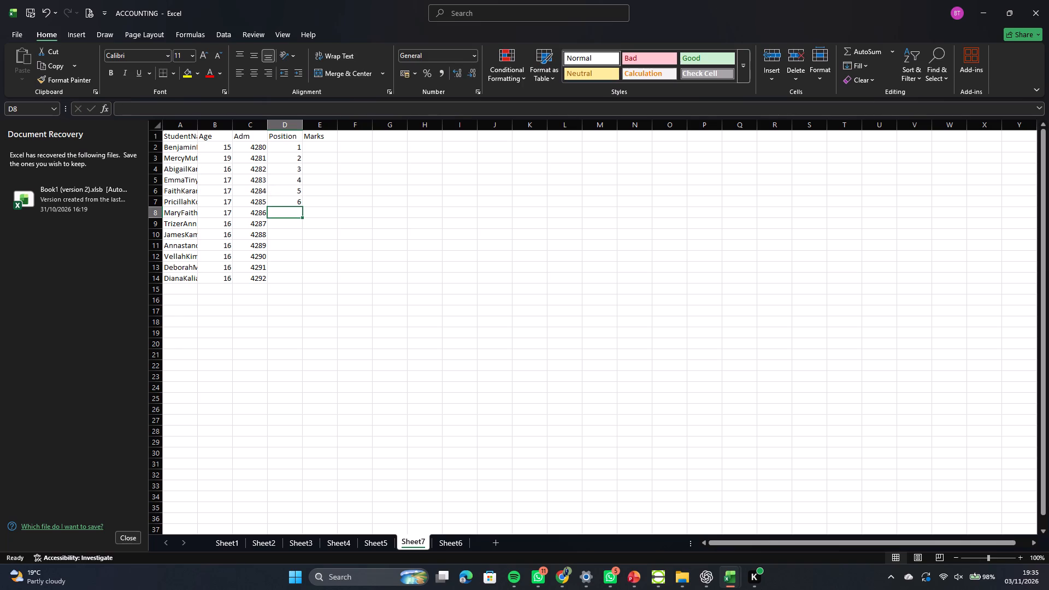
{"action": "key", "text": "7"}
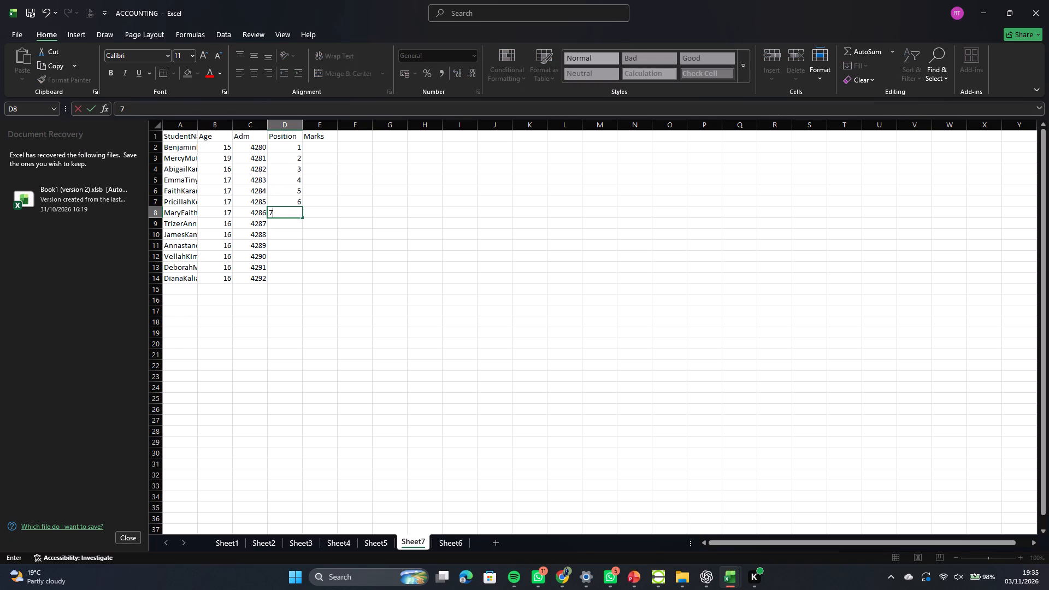
{"action": "left_click", "coordinate": [291, 225]}
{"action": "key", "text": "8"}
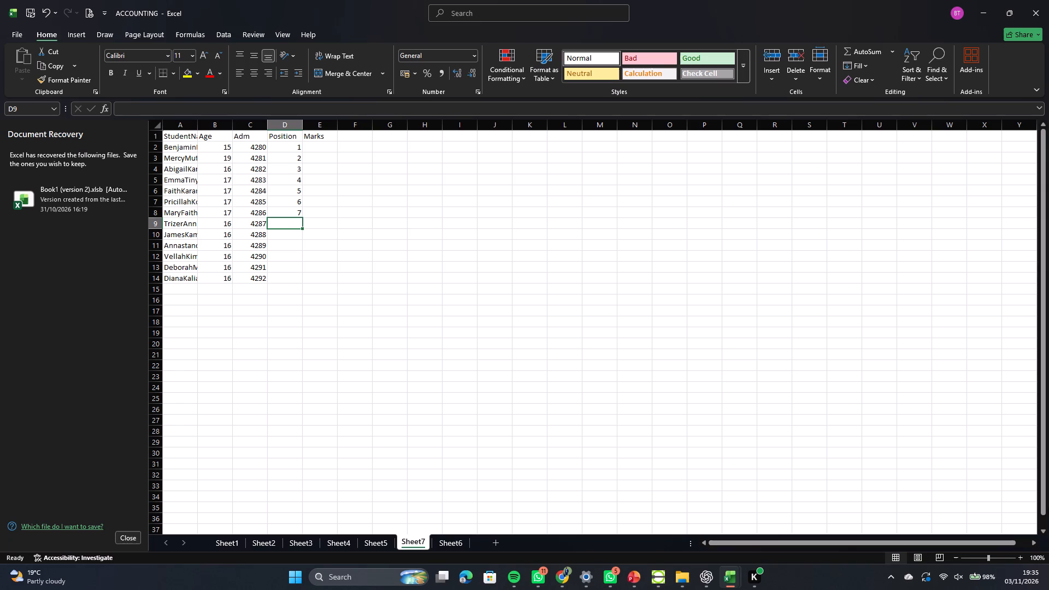
{"action": "left_click", "coordinate": [293, 236]}
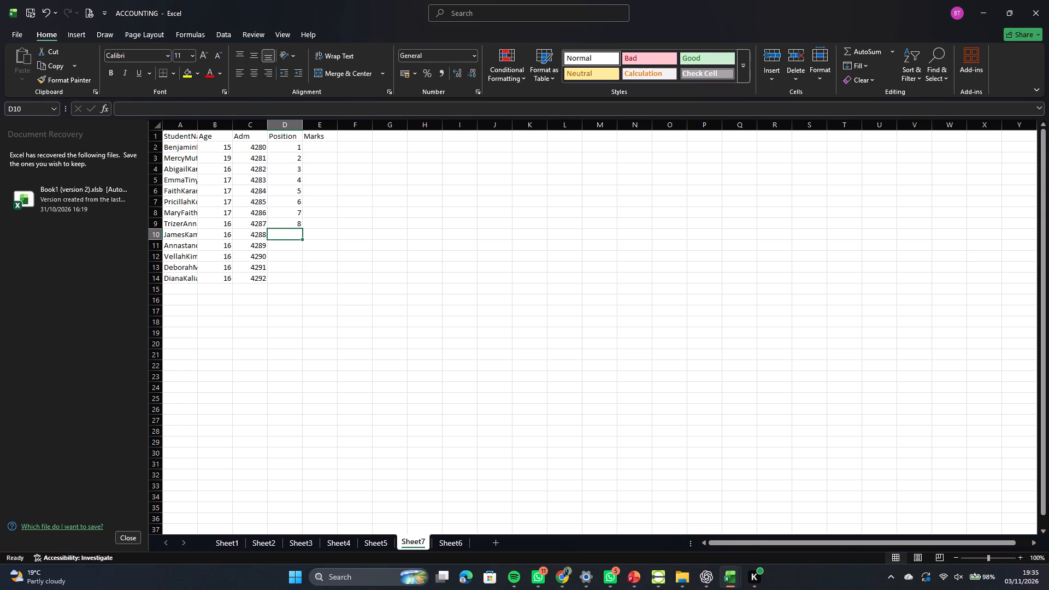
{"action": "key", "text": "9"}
{"action": "left_click", "coordinate": [292, 247]}
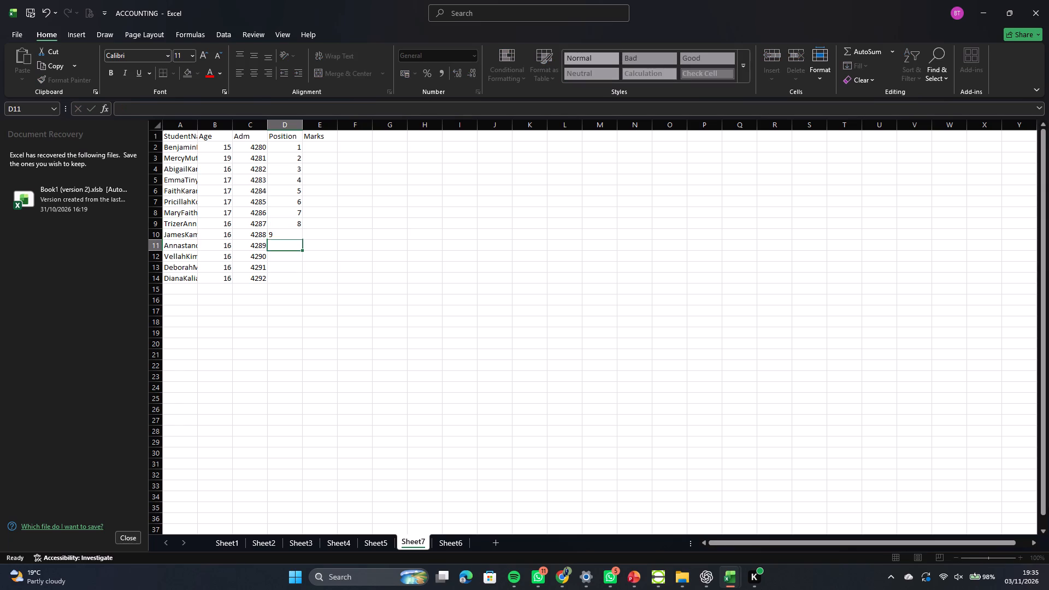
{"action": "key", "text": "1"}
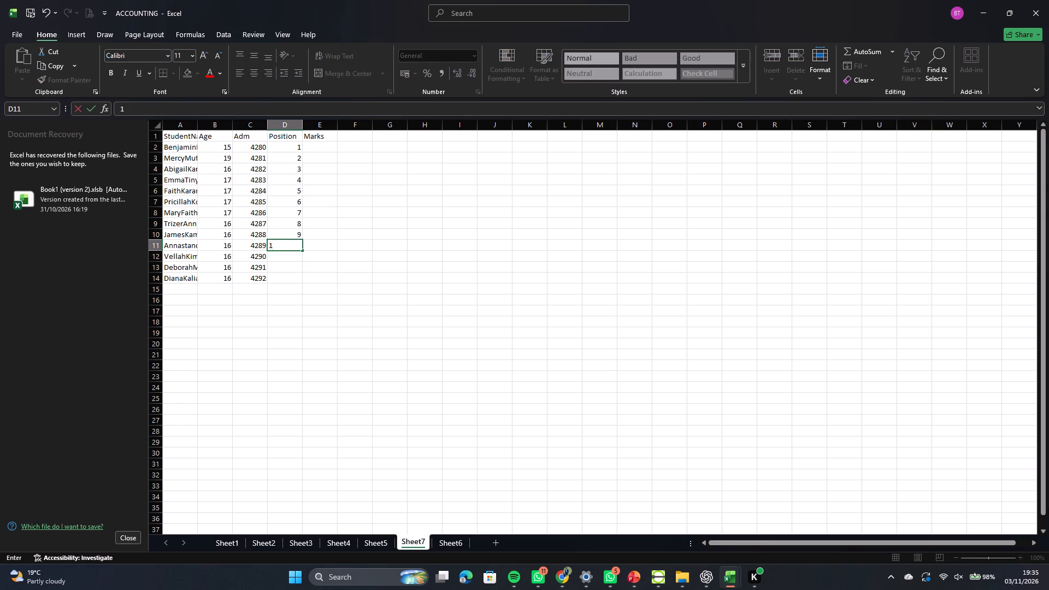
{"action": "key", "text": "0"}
{"action": "left_click", "coordinate": [292, 258]}
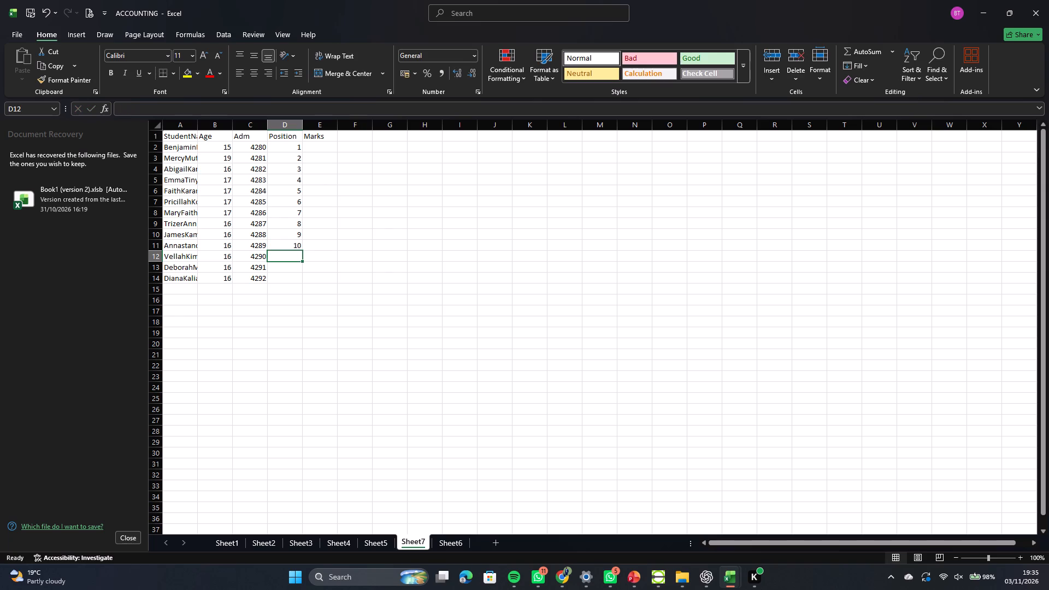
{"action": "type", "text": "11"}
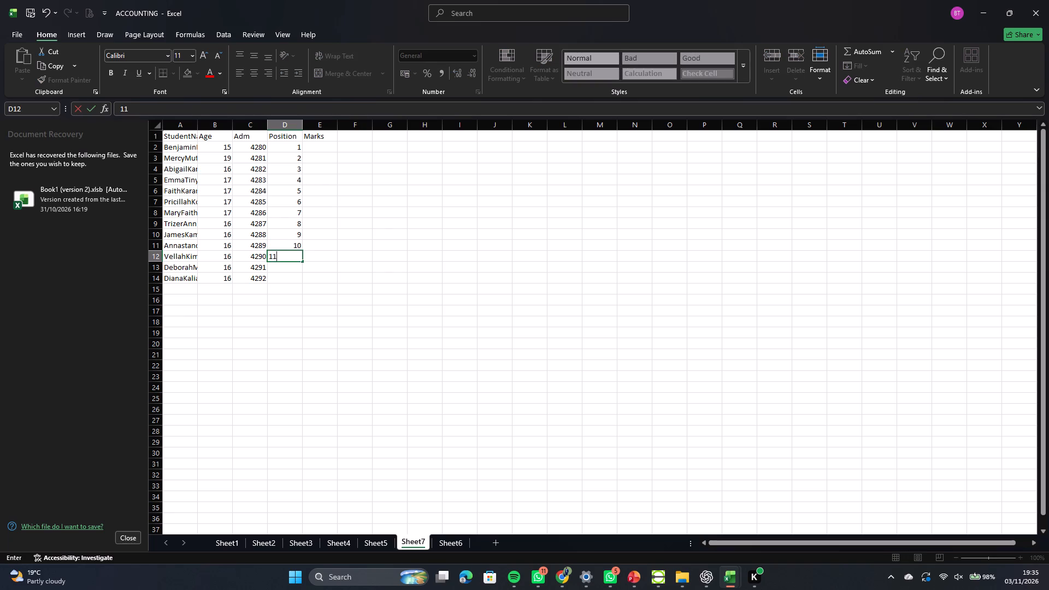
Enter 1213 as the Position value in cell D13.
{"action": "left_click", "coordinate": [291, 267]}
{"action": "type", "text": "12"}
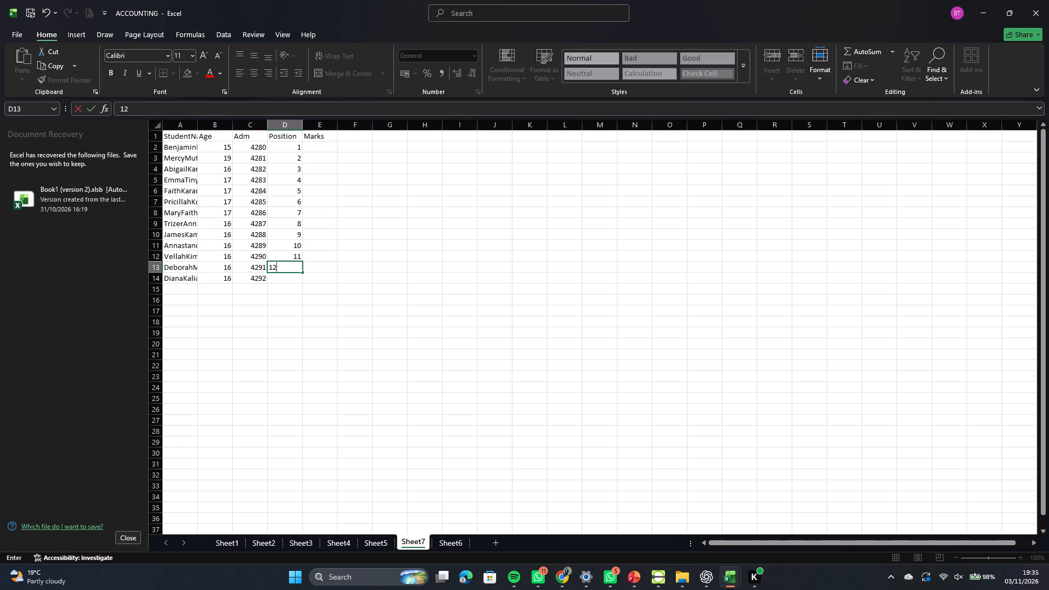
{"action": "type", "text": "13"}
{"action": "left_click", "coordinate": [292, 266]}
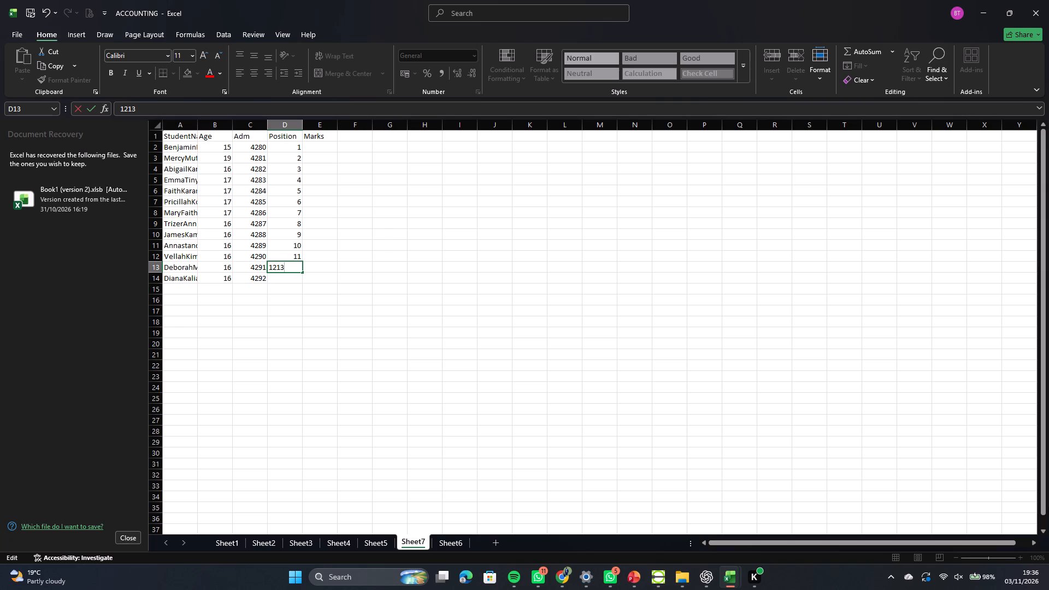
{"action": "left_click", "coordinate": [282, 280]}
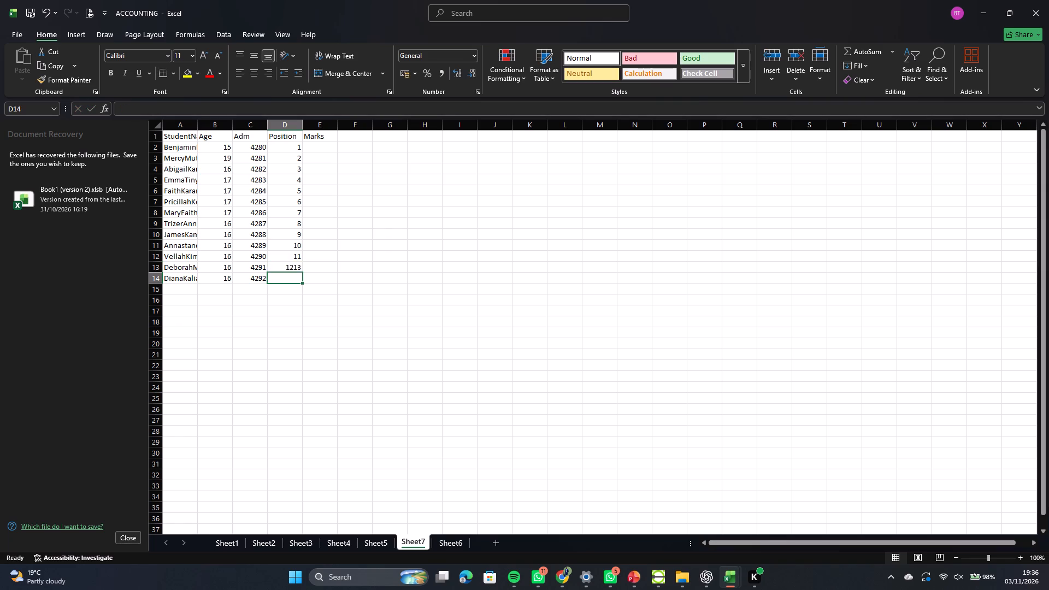
Replace the Position value in cell D13 with 12 and enter 12 in cell D14.
{"action": "left_click", "coordinate": [284, 268]}
{"action": "key", "text": "BackSpace"}
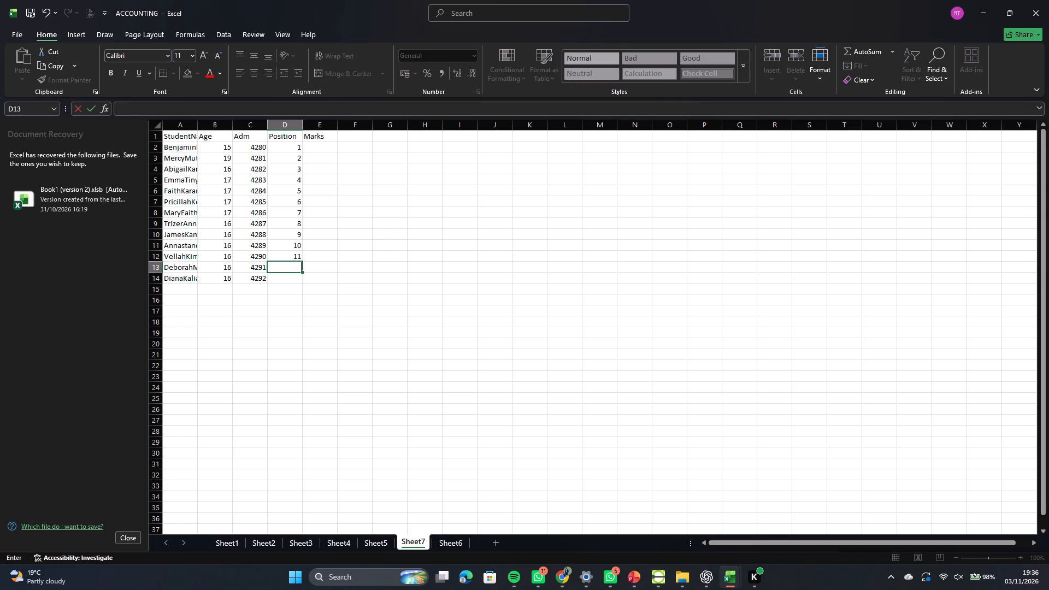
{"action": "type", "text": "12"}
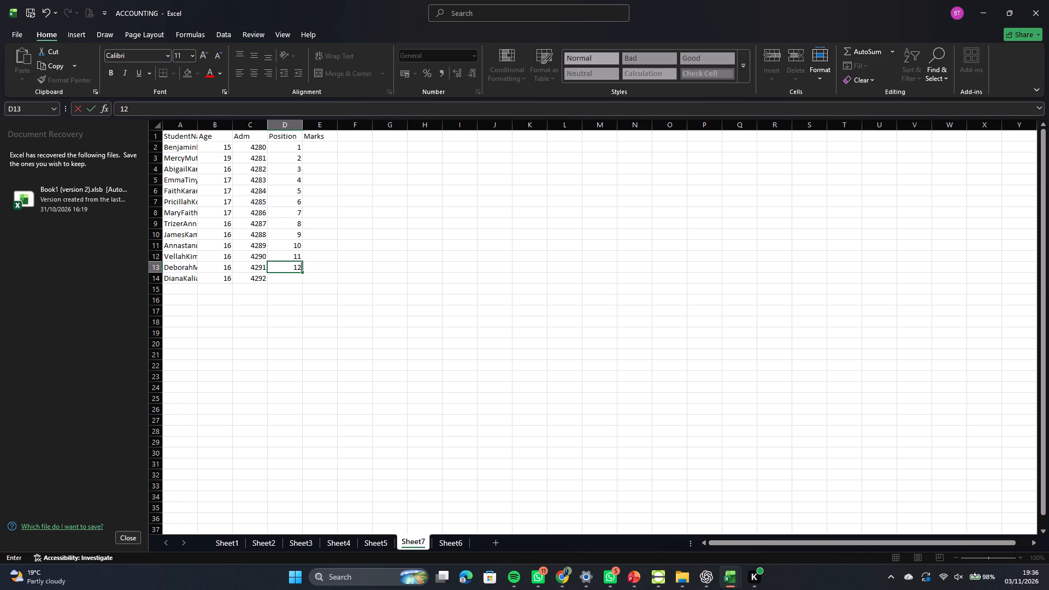
{"action": "left_click", "coordinate": [286, 277]}
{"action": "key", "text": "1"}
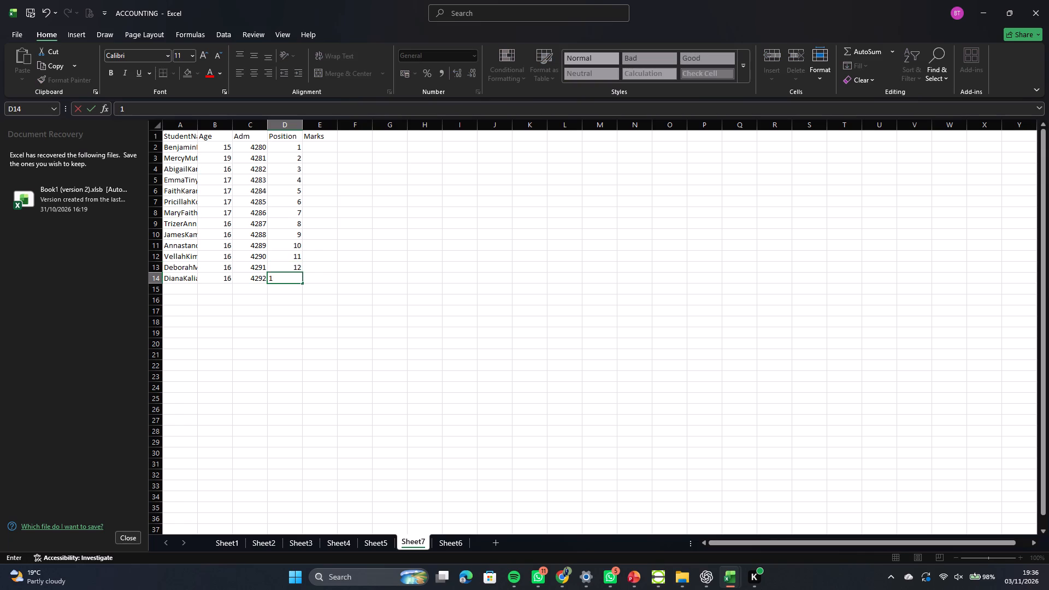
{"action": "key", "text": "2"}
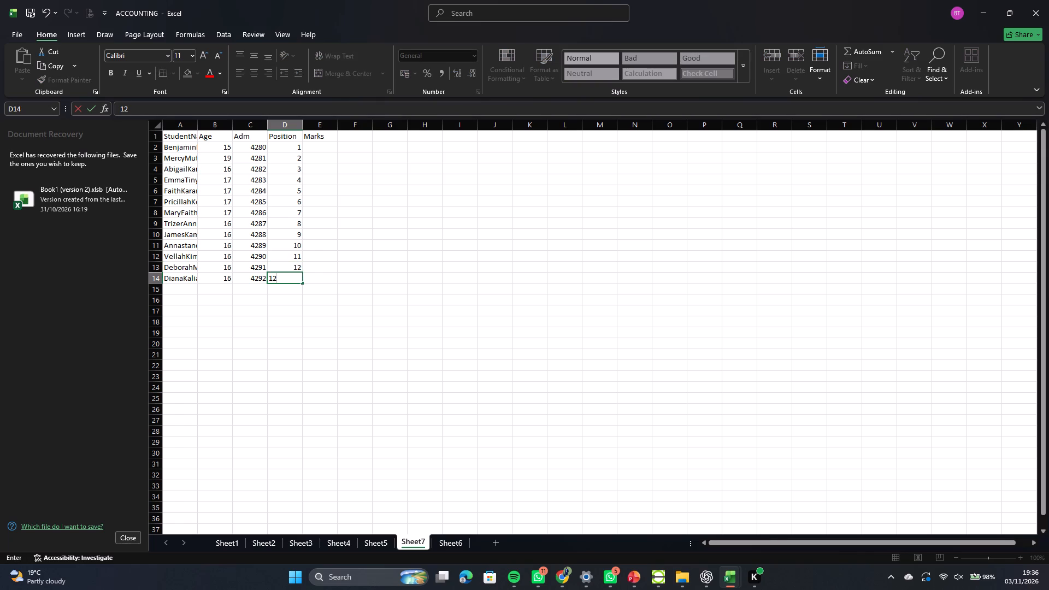
Enter the Marks values 450, 435, 430 and 429 for the first four students in cells E2 to E5.
{"action": "left_click", "coordinate": [320, 147]}
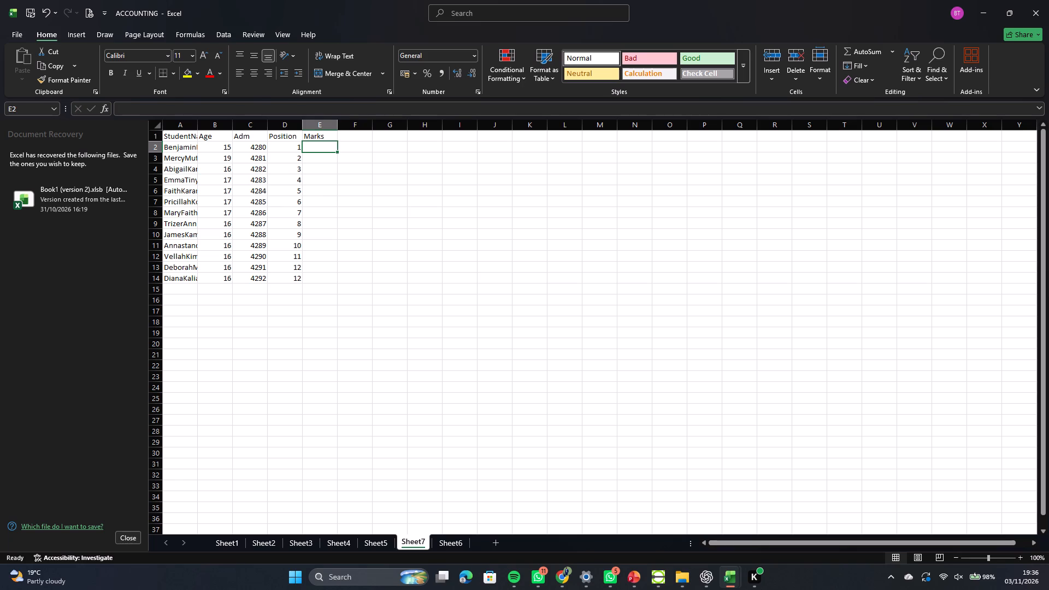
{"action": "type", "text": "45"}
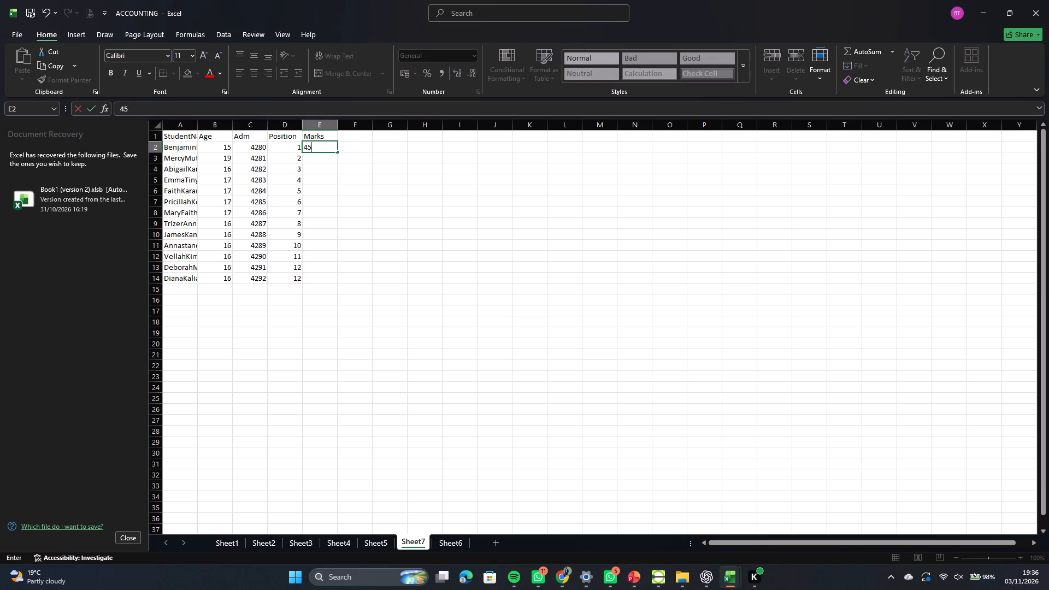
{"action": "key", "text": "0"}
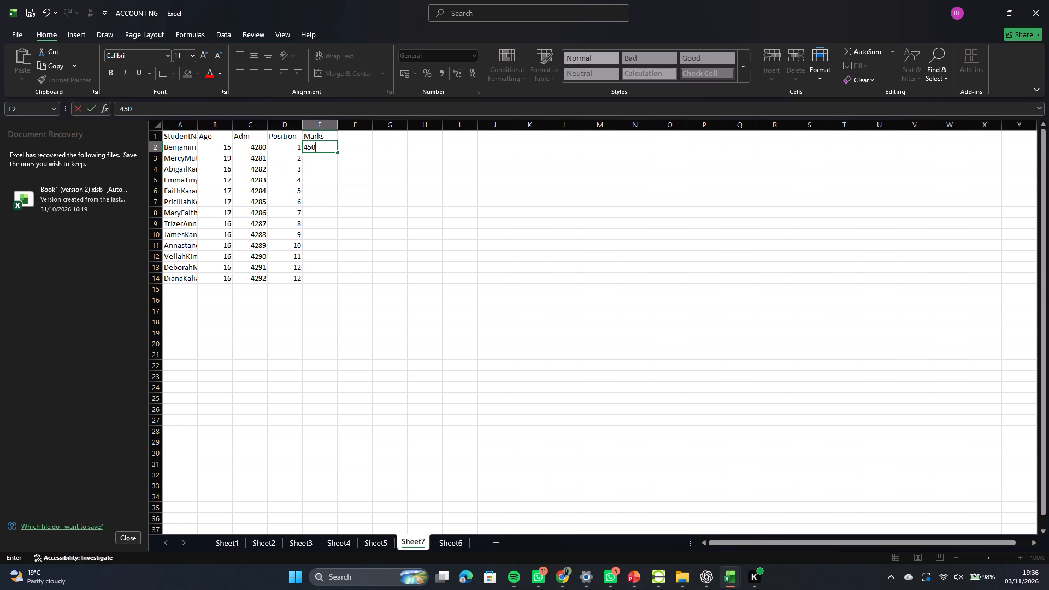
{"action": "left_click", "coordinate": [323, 160]}
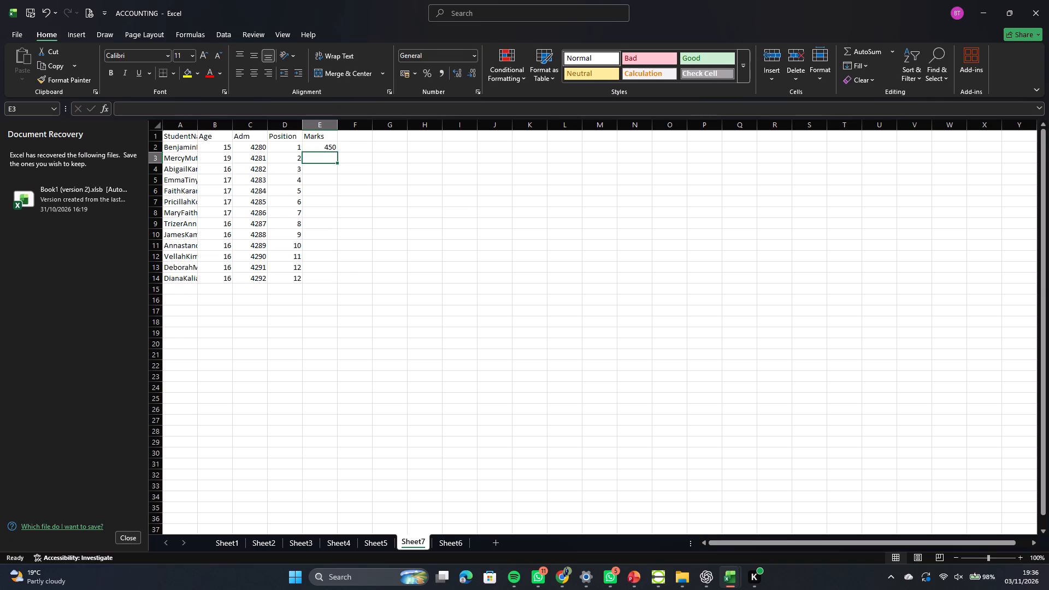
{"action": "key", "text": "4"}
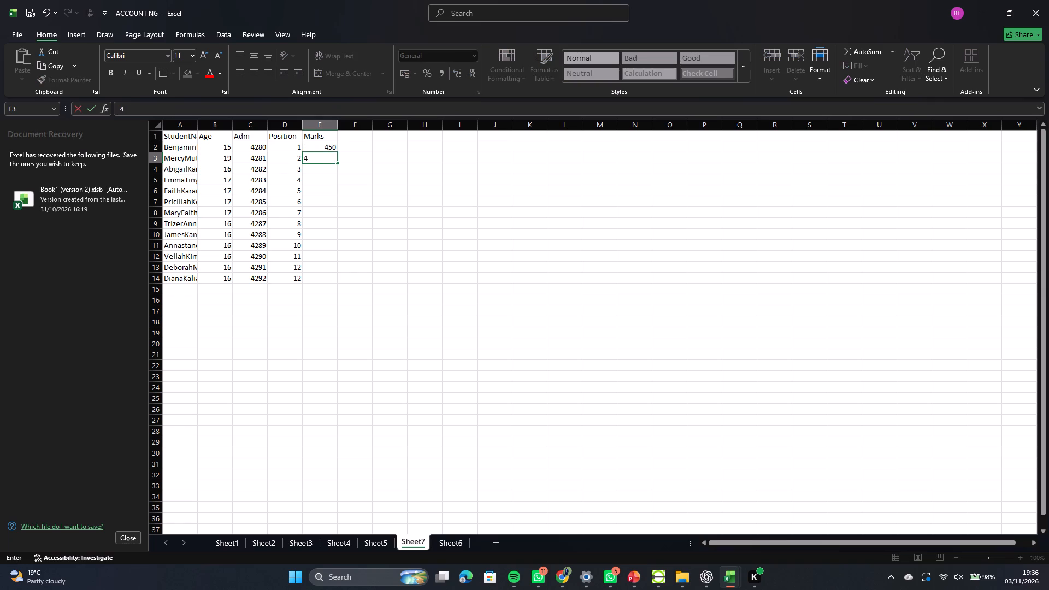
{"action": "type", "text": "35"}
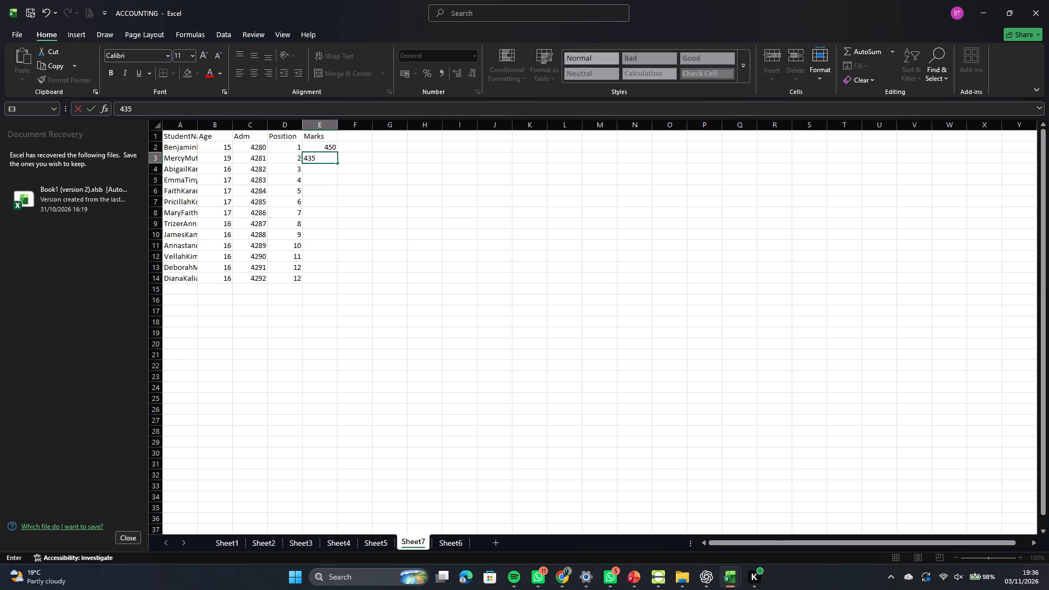
{"action": "left_click", "coordinate": [323, 167]}
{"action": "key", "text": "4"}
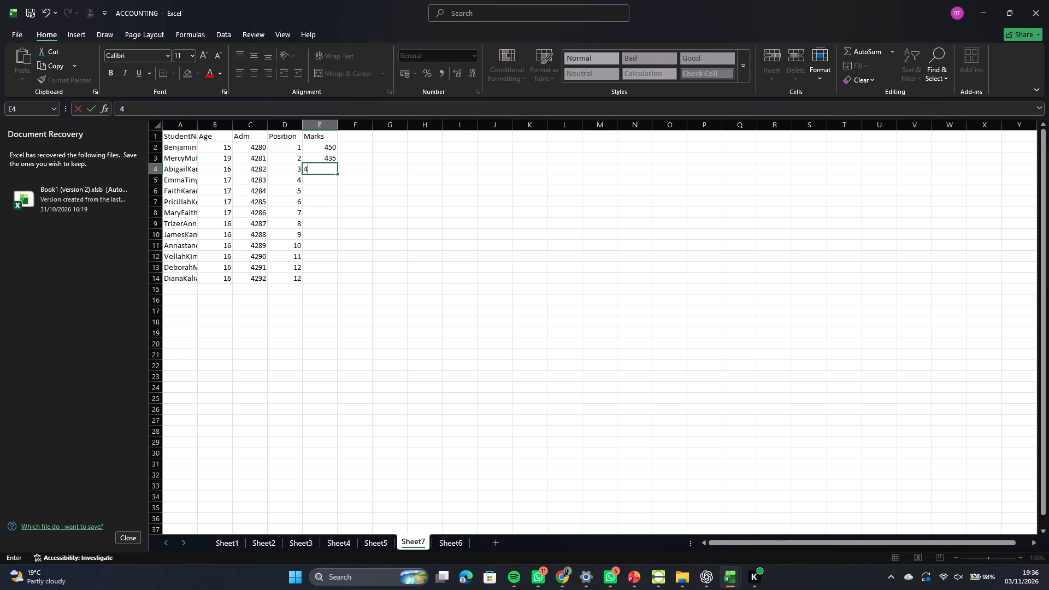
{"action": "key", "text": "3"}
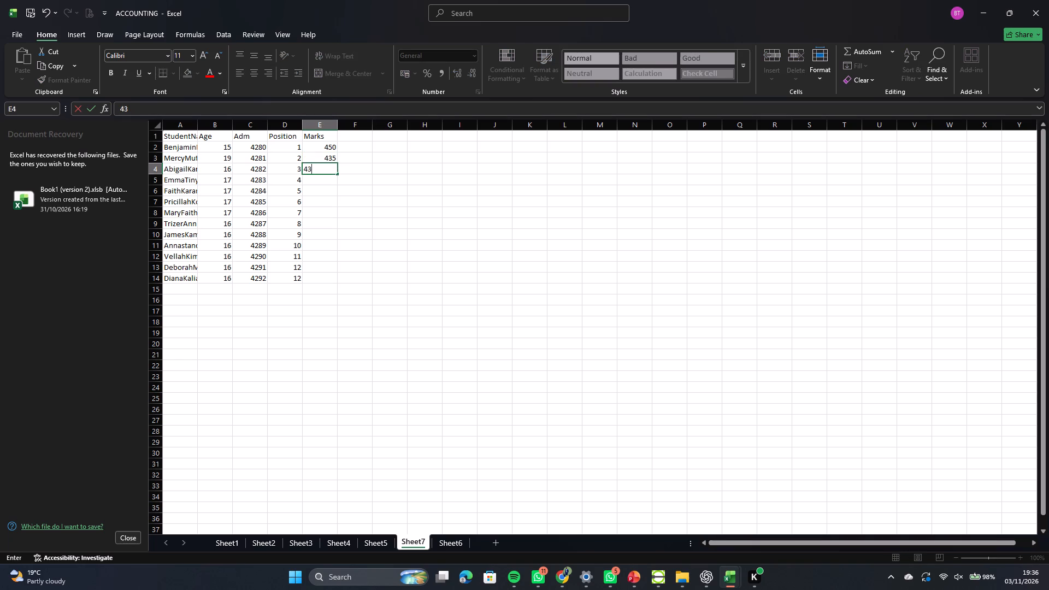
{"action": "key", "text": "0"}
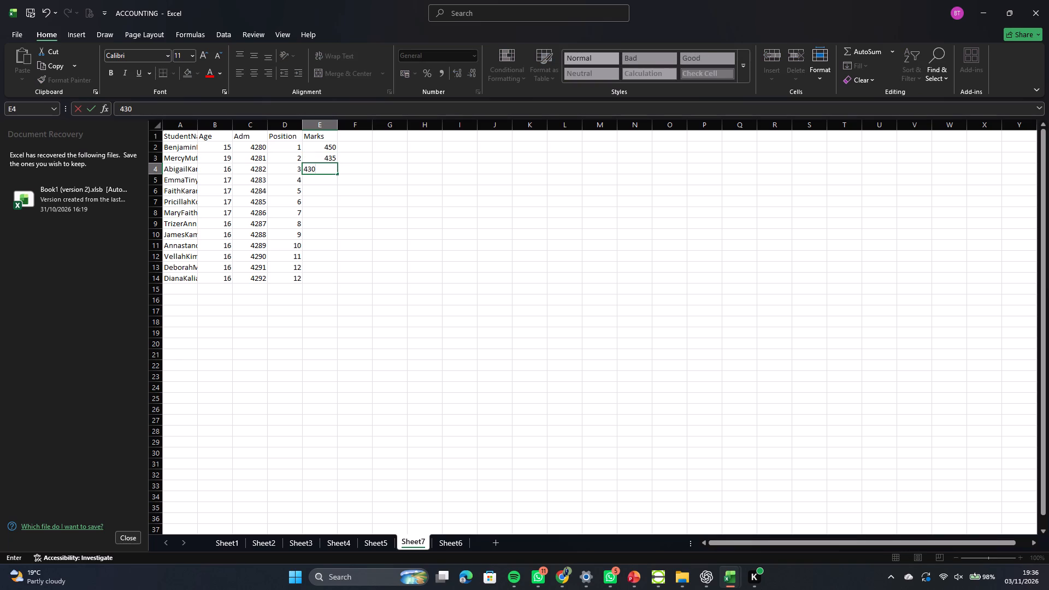
{"action": "left_click", "coordinate": [323, 176]}
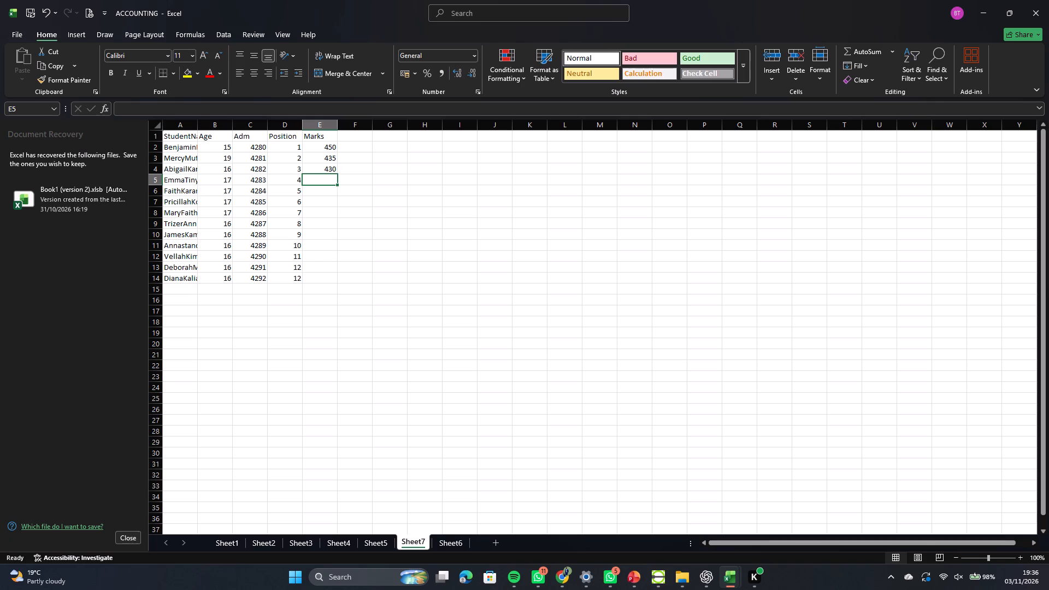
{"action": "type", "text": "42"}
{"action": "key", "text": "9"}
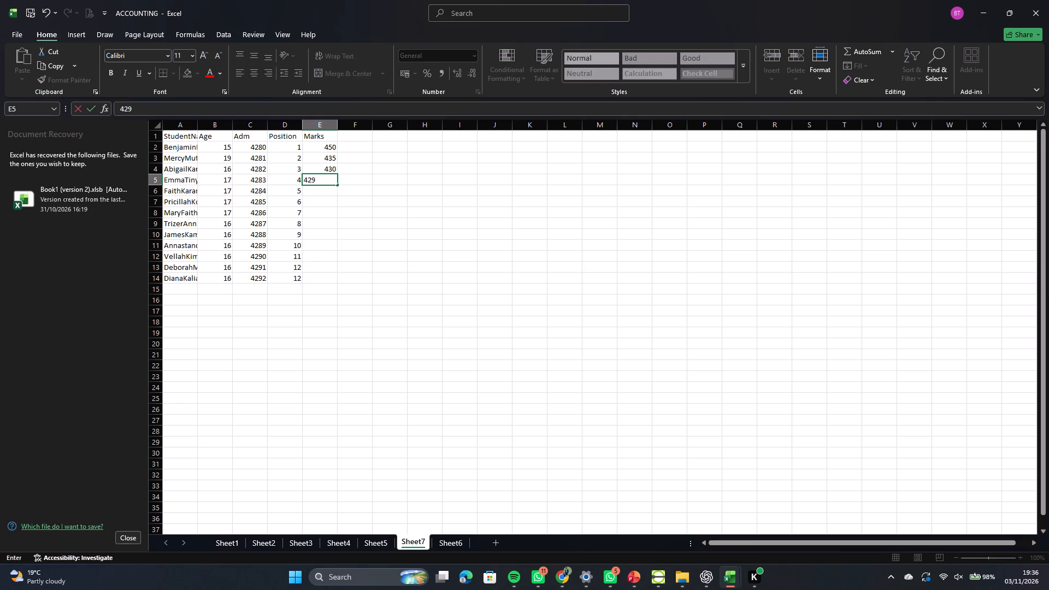
Enter the Marks values 428, 427, 420 and 415 in cells E6 to E9.
{"action": "left_click", "coordinate": [326, 192]}
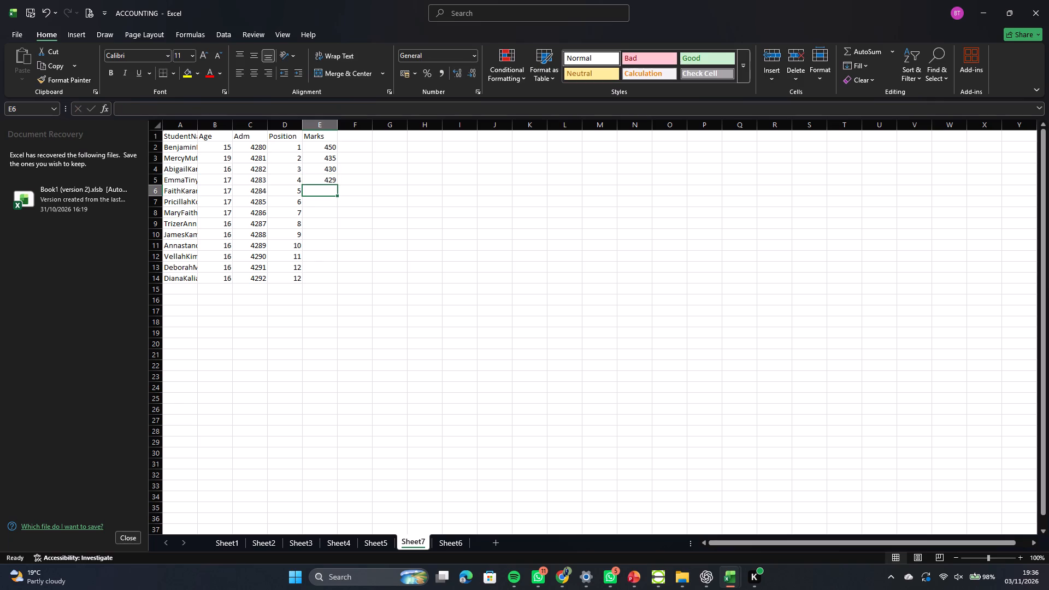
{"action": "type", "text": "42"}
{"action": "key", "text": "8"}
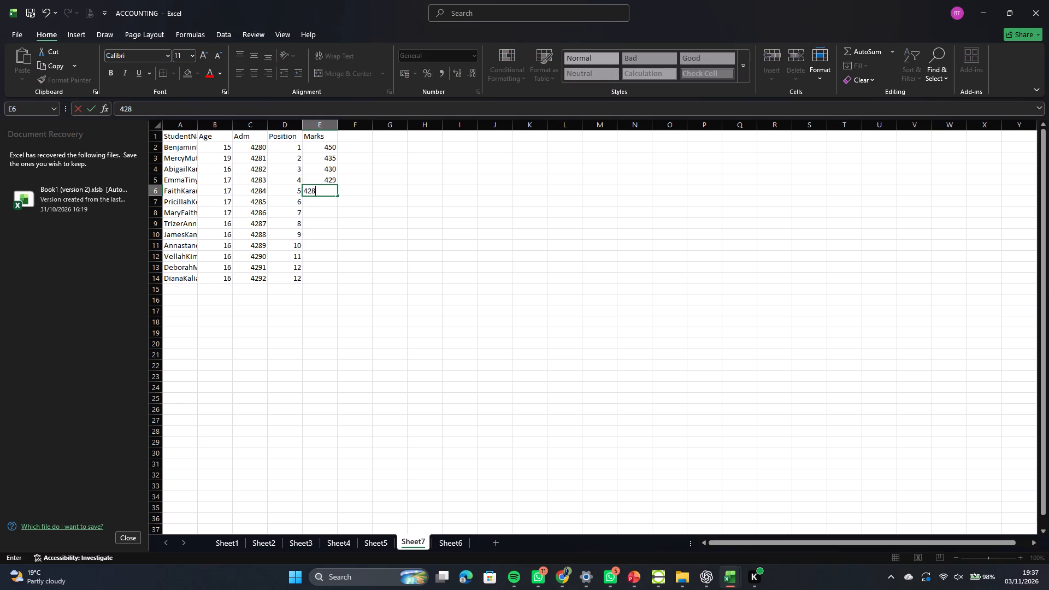
{"action": "left_click", "coordinate": [324, 201]}
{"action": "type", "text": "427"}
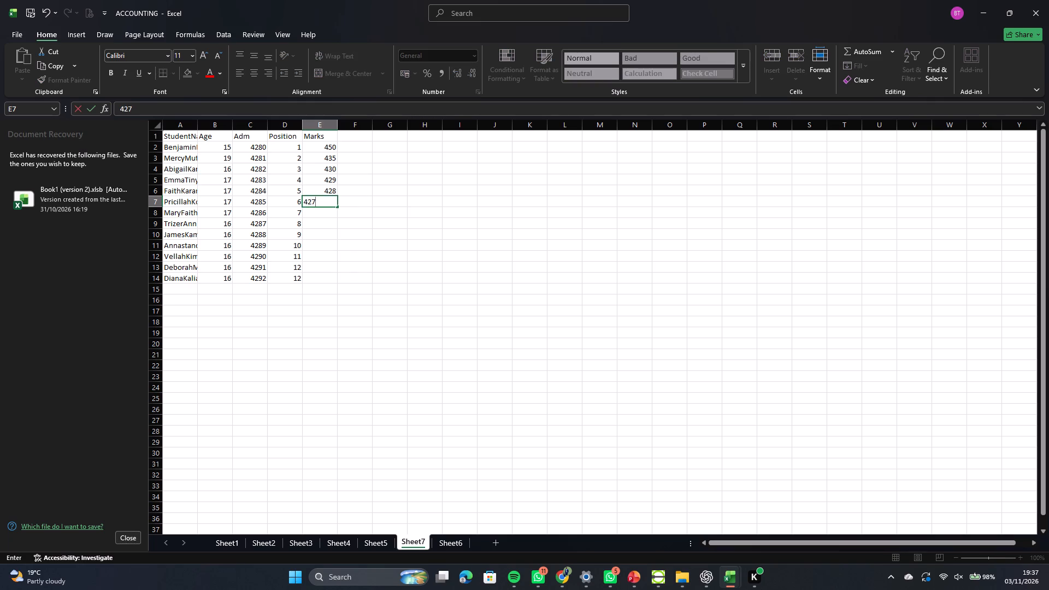
{"action": "left_click", "coordinate": [323, 207]}
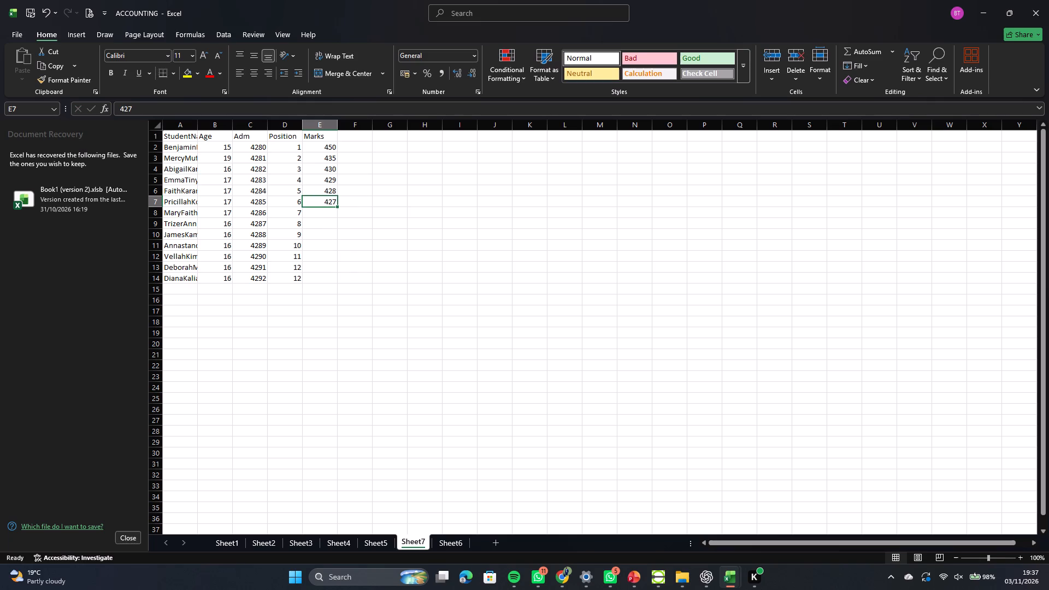
{"action": "left_click", "coordinate": [324, 213]}
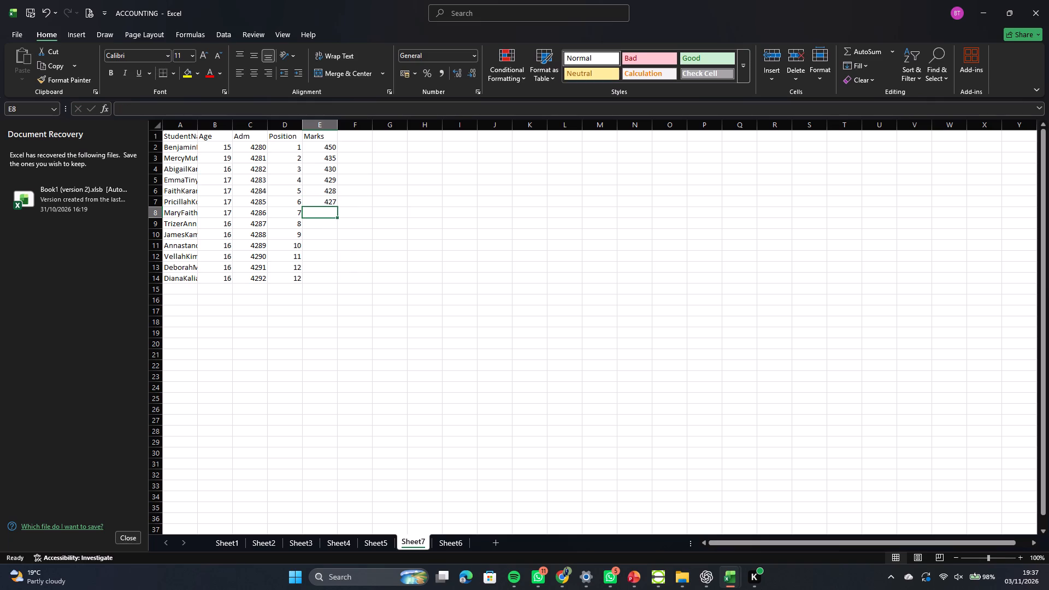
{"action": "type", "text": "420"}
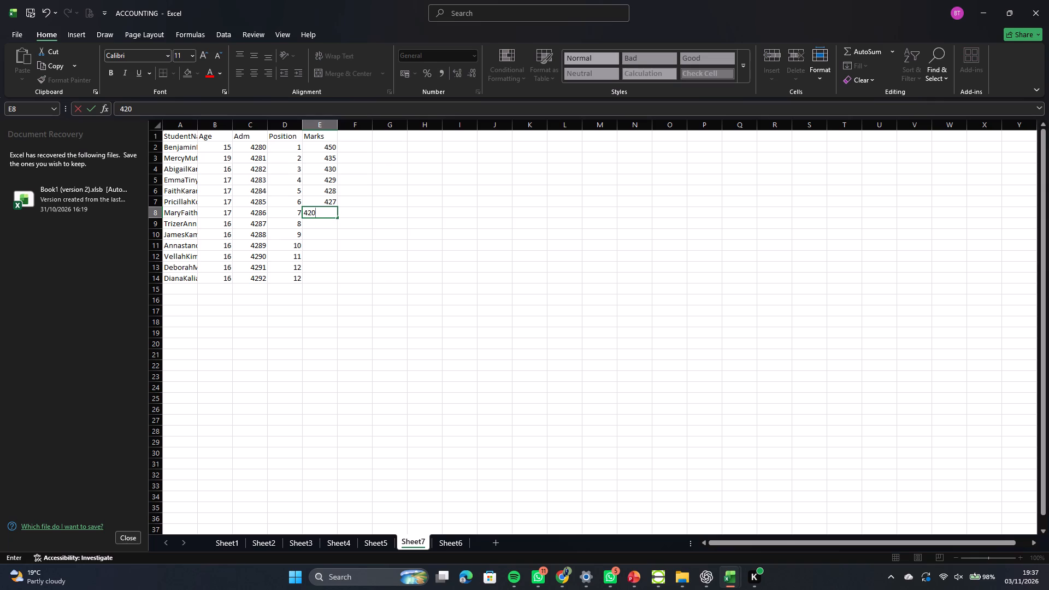
{"action": "left_click", "coordinate": [326, 224]}
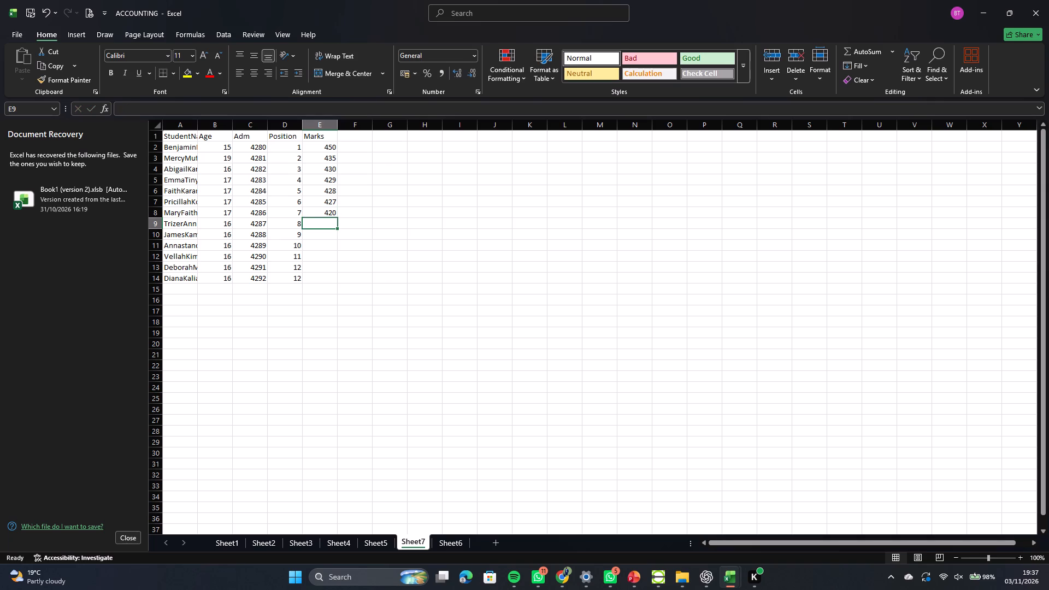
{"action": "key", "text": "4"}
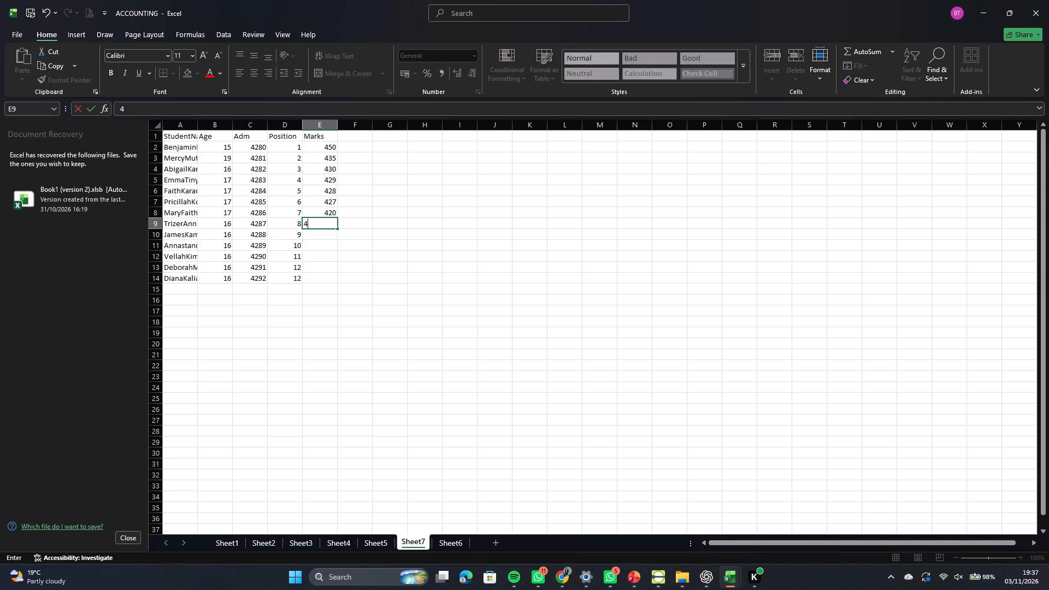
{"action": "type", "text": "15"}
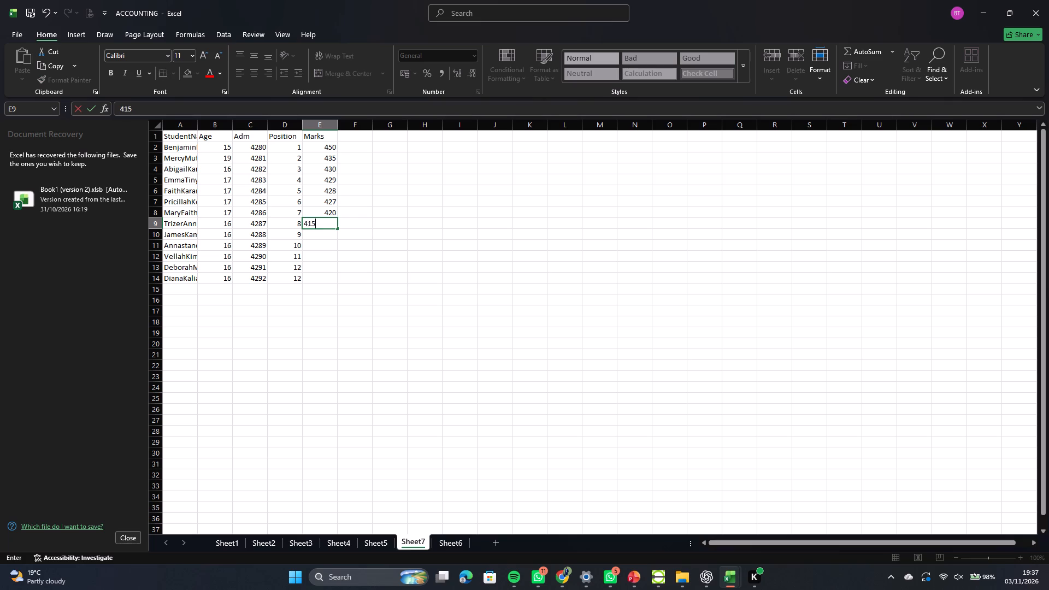
Enter the Marks values 402, 401 and 400 in cells E10 to E12.
{"action": "left_click", "coordinate": [322, 234]}
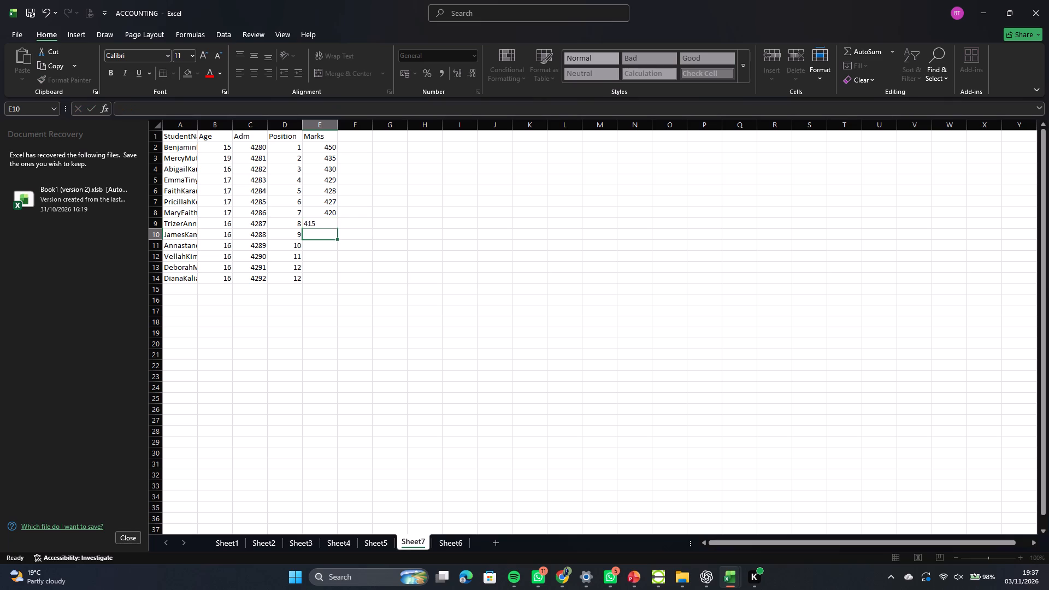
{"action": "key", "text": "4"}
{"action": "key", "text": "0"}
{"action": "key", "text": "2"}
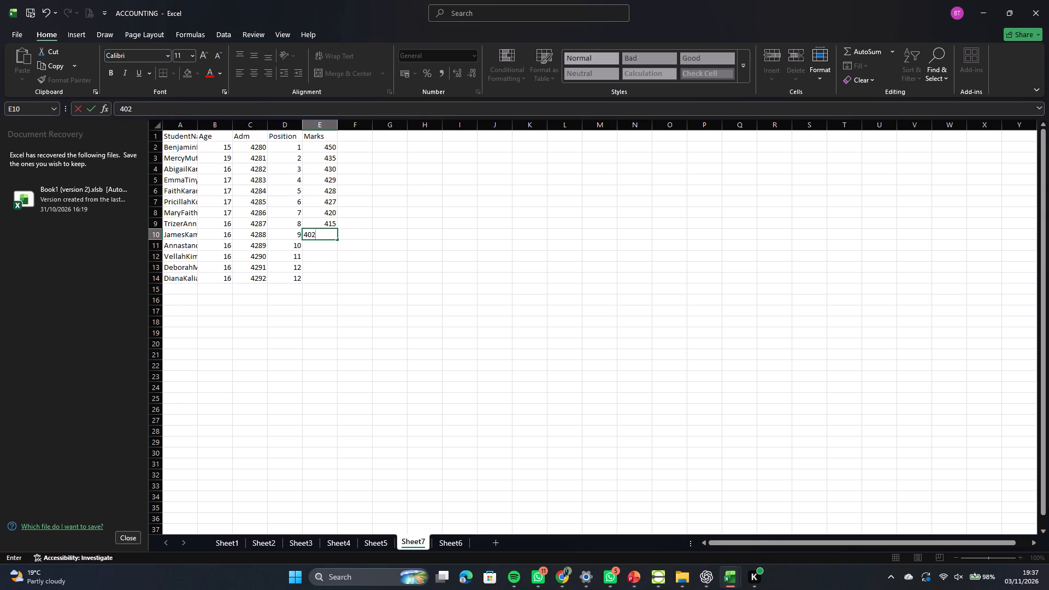
{"action": "left_click", "coordinate": [326, 245]}
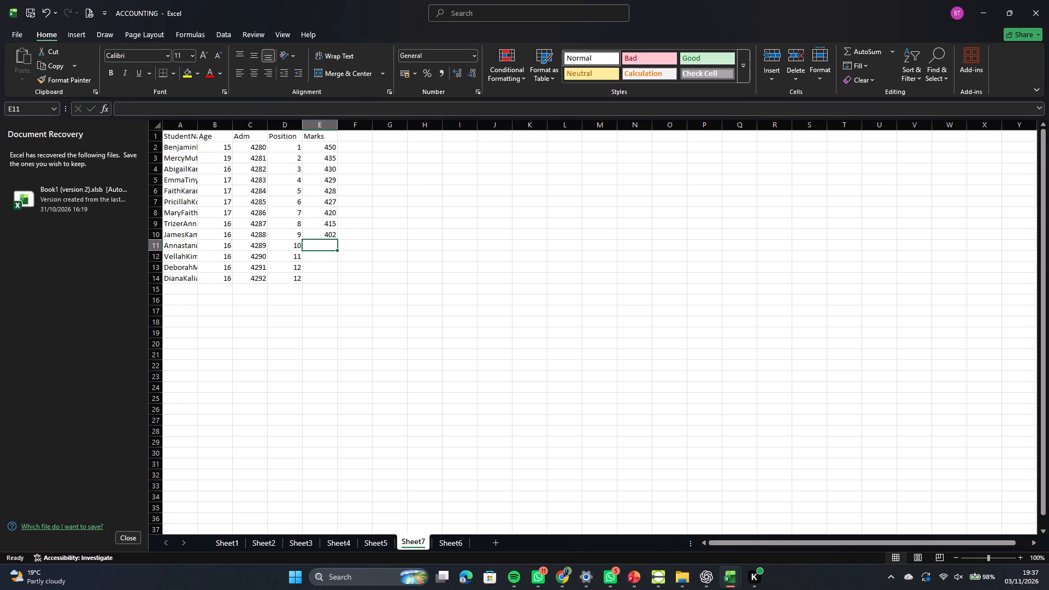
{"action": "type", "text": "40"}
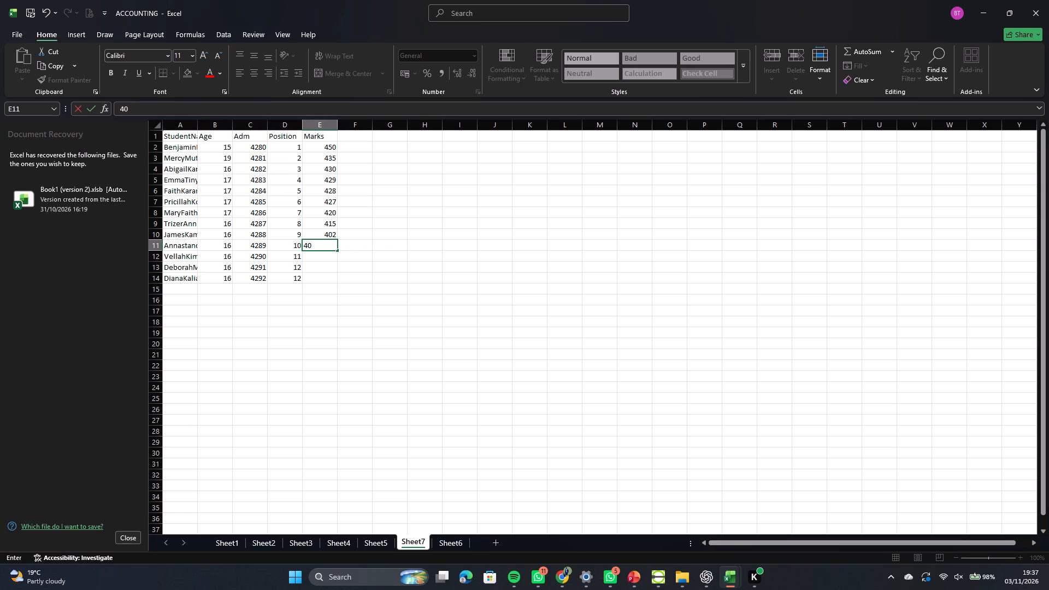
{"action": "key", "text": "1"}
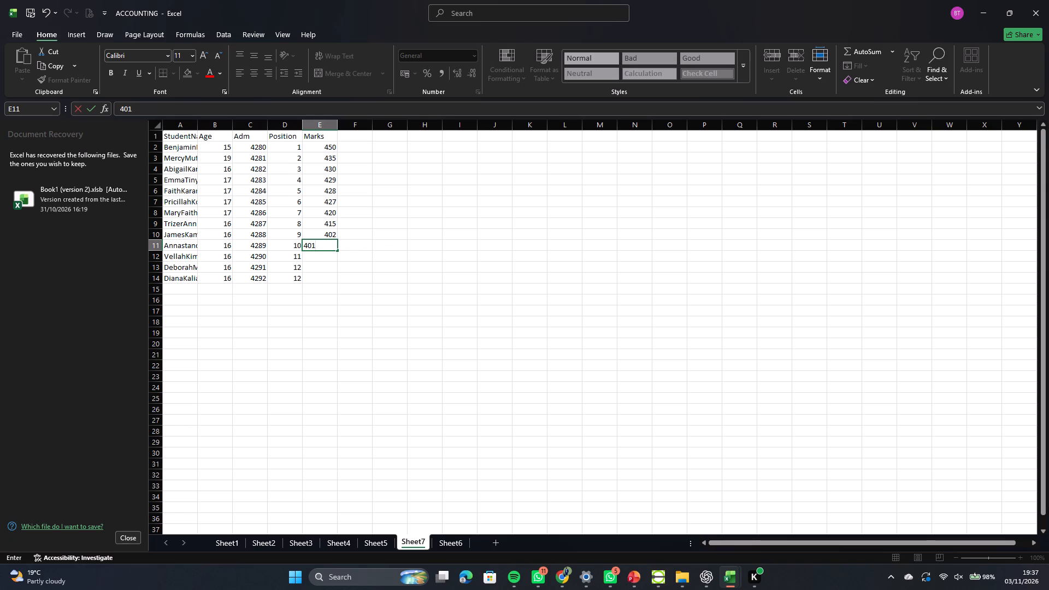
{"action": "left_click", "coordinate": [326, 256]}
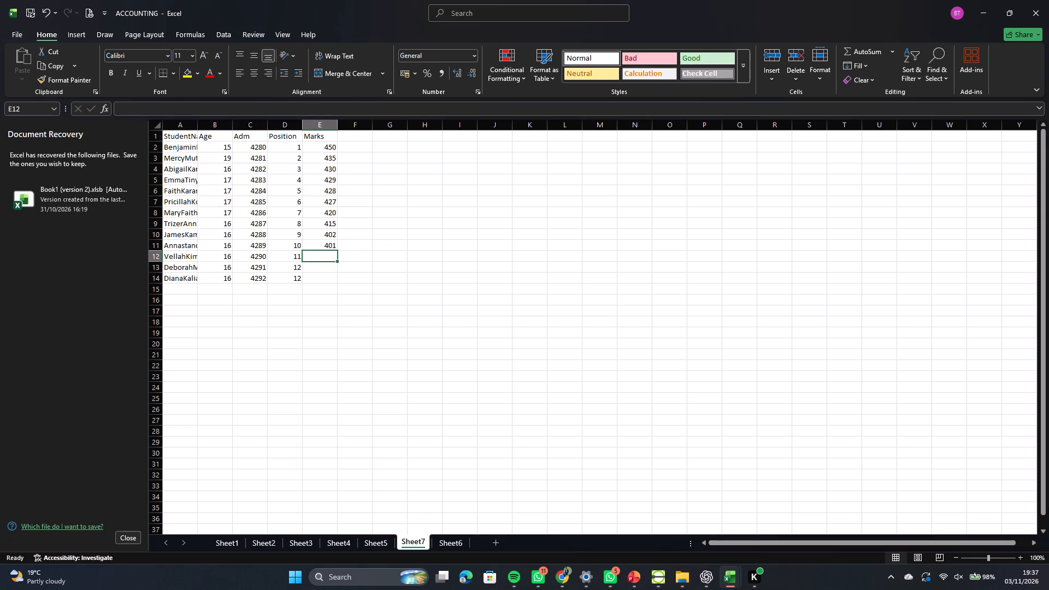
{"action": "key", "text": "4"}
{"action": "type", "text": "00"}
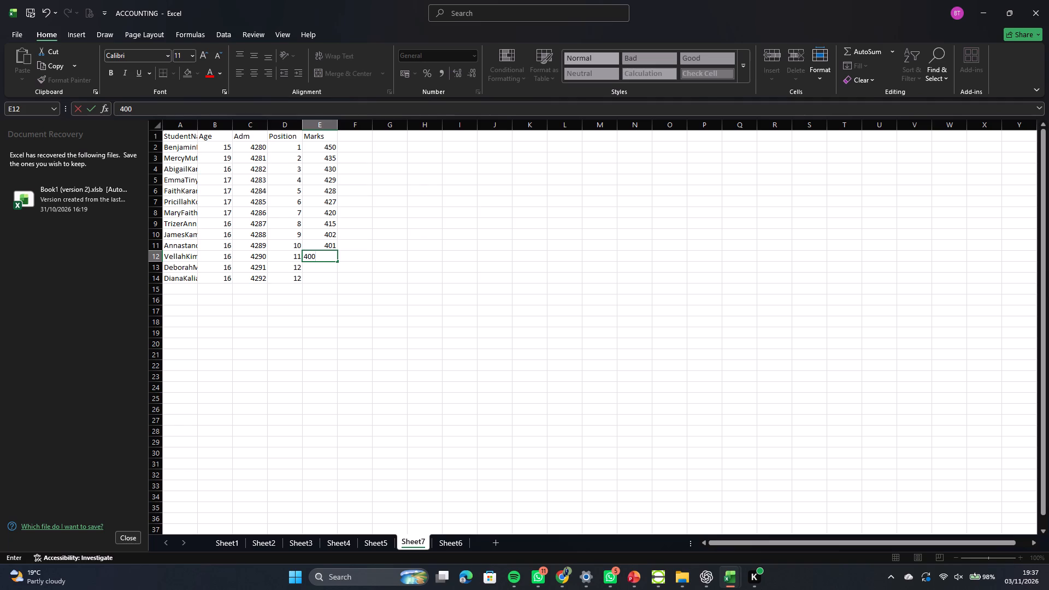
Enter 398 as the Marks value for the last two students in cells E13 and E14.
{"action": "left_click", "coordinate": [326, 267]}
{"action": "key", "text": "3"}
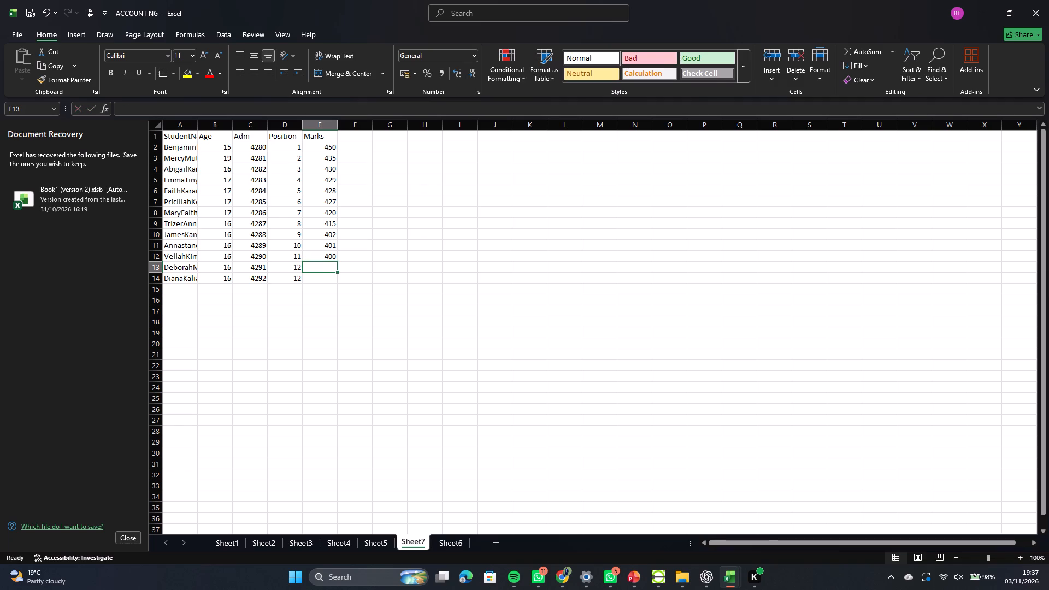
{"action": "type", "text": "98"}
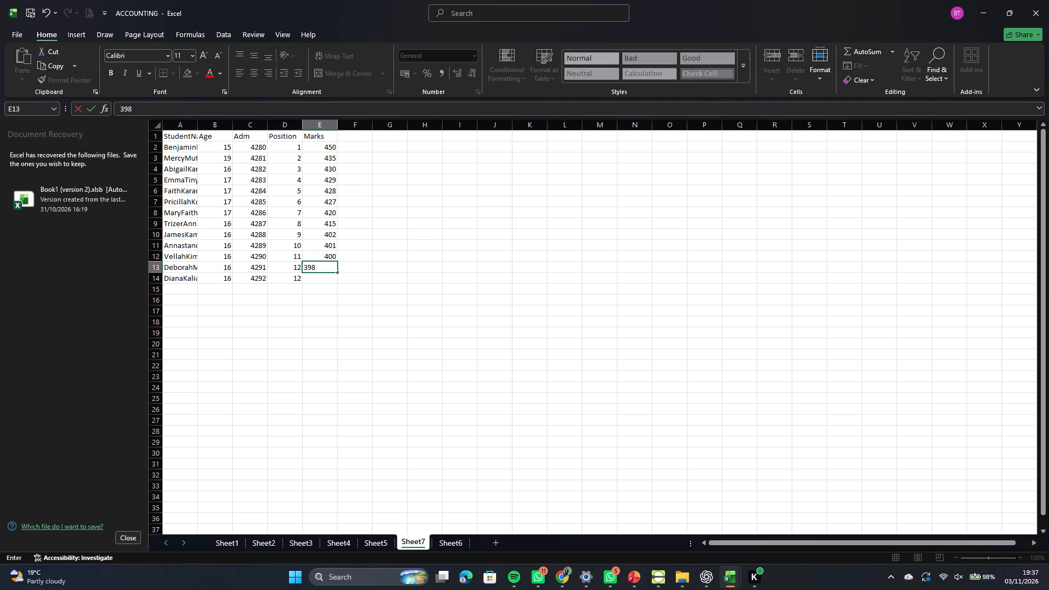
{"action": "left_click", "coordinate": [326, 278]}
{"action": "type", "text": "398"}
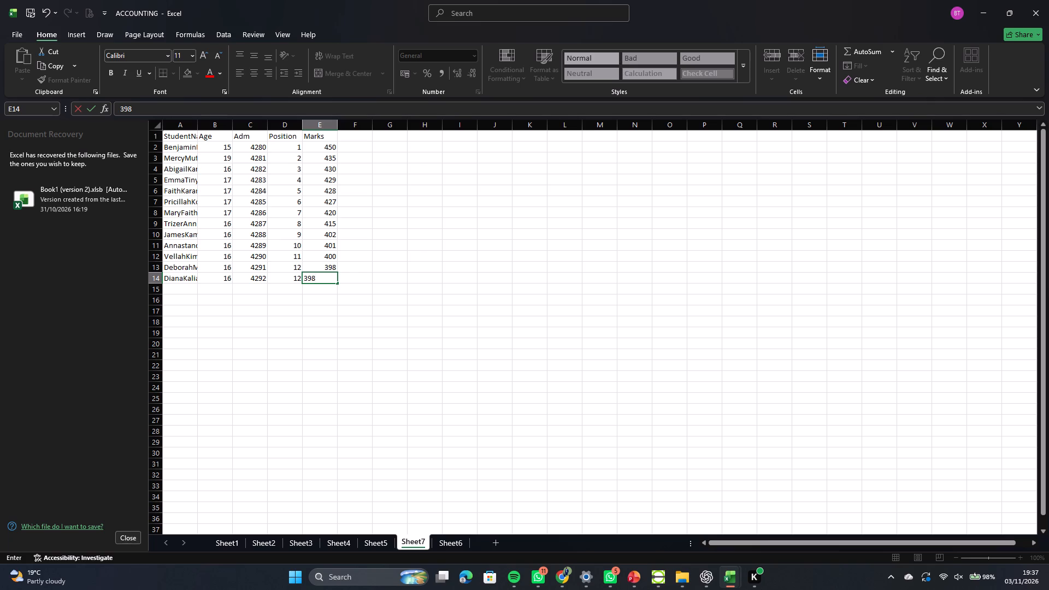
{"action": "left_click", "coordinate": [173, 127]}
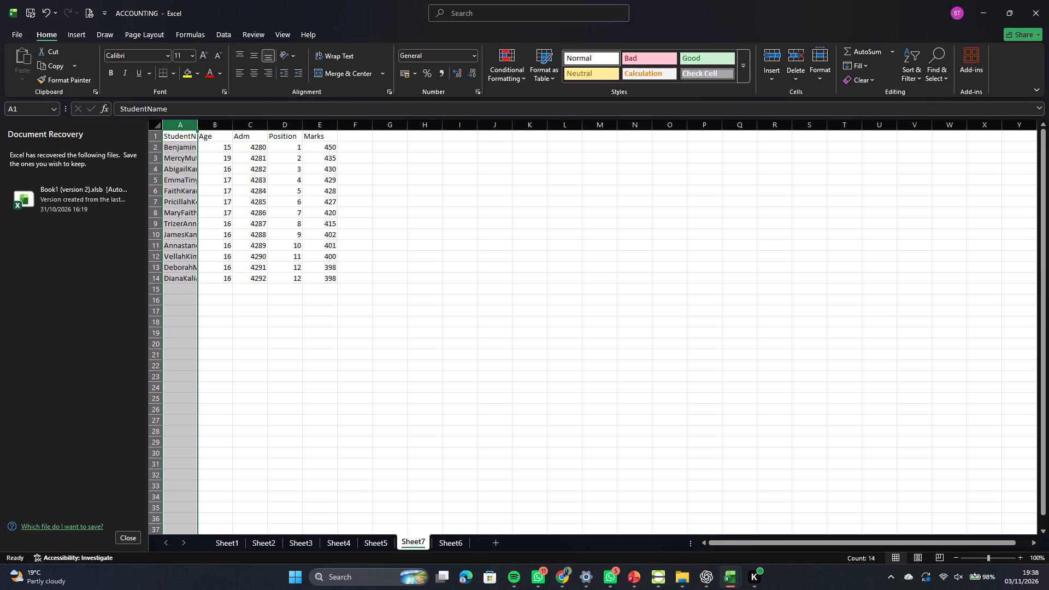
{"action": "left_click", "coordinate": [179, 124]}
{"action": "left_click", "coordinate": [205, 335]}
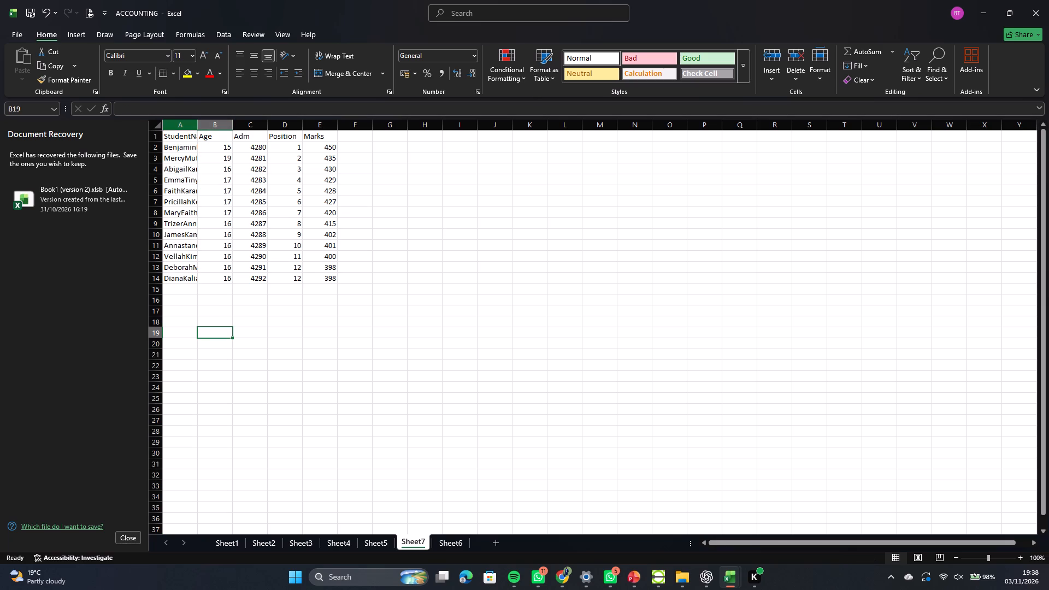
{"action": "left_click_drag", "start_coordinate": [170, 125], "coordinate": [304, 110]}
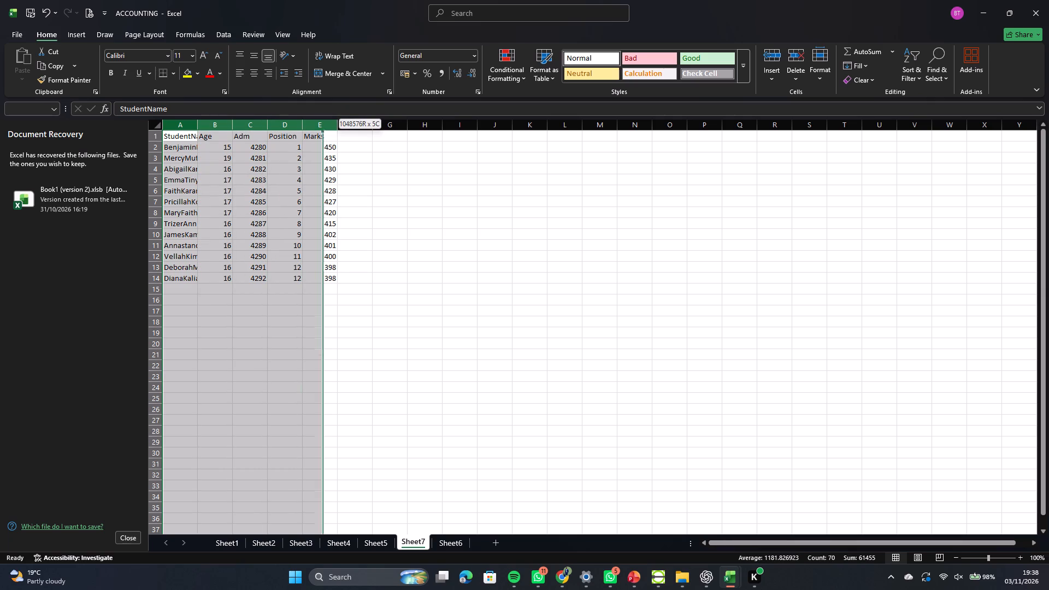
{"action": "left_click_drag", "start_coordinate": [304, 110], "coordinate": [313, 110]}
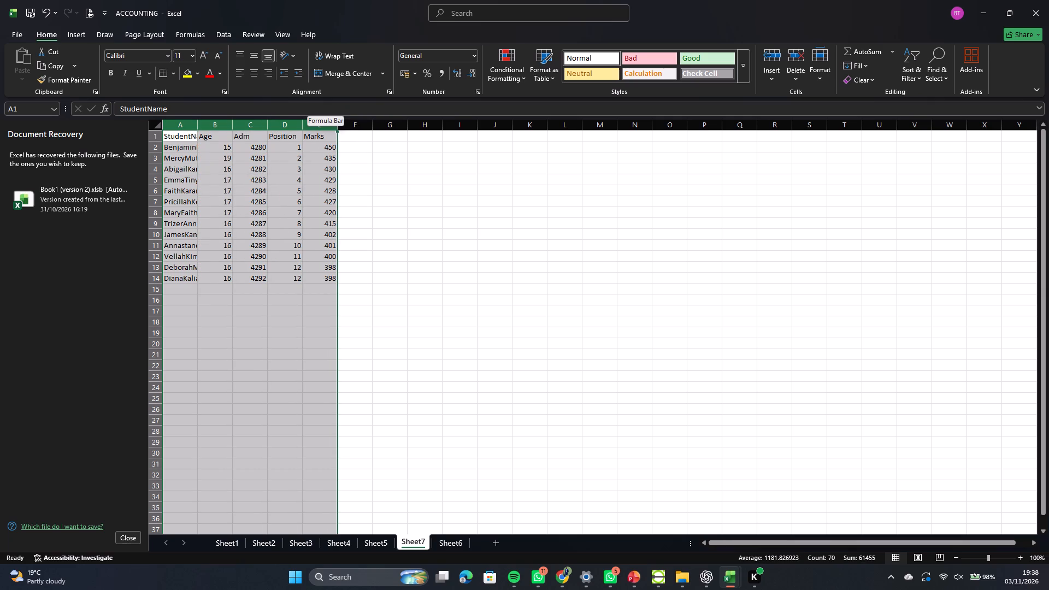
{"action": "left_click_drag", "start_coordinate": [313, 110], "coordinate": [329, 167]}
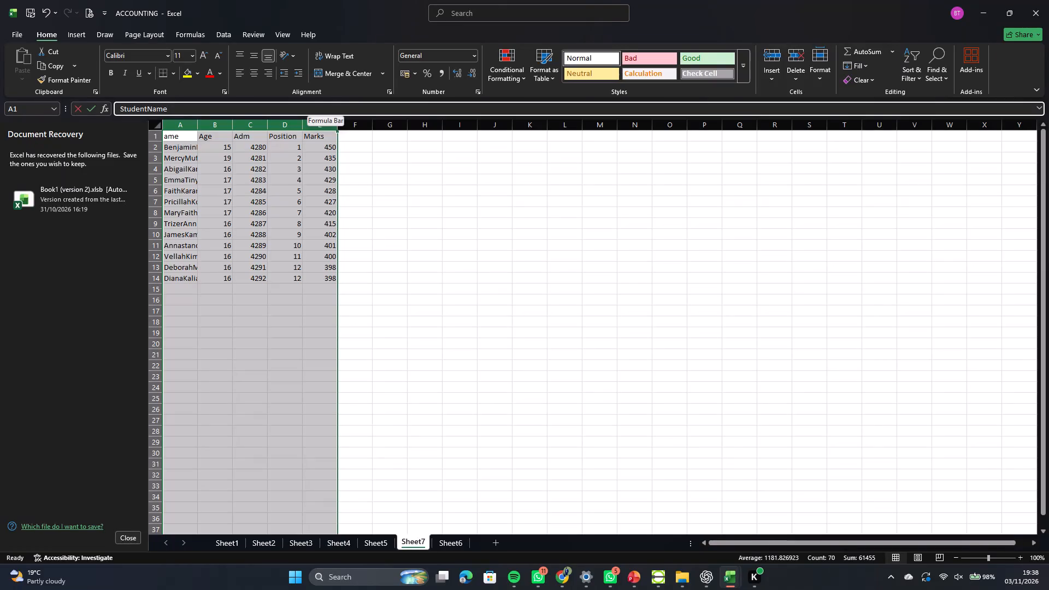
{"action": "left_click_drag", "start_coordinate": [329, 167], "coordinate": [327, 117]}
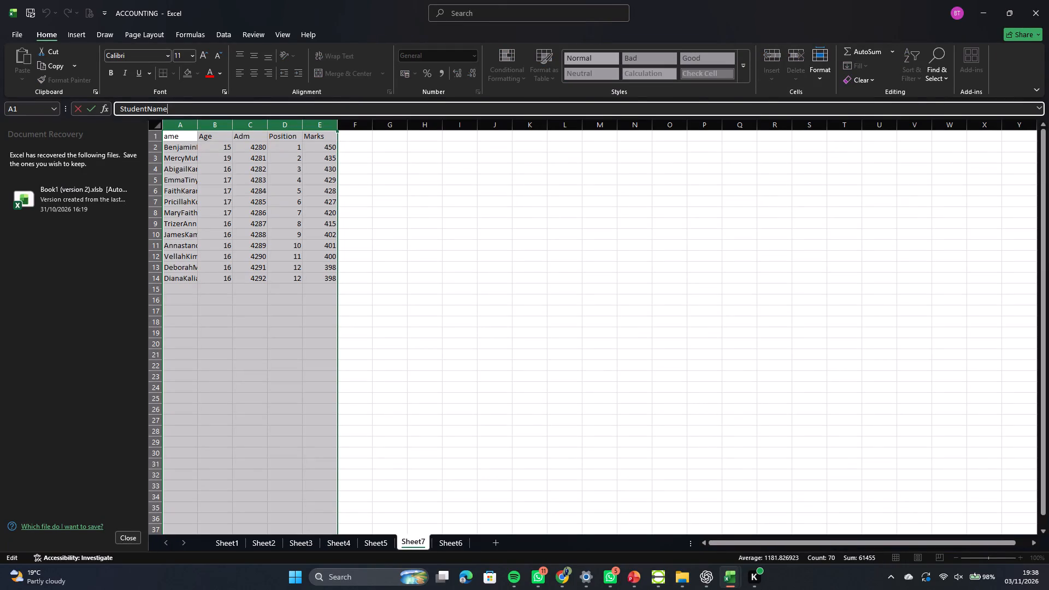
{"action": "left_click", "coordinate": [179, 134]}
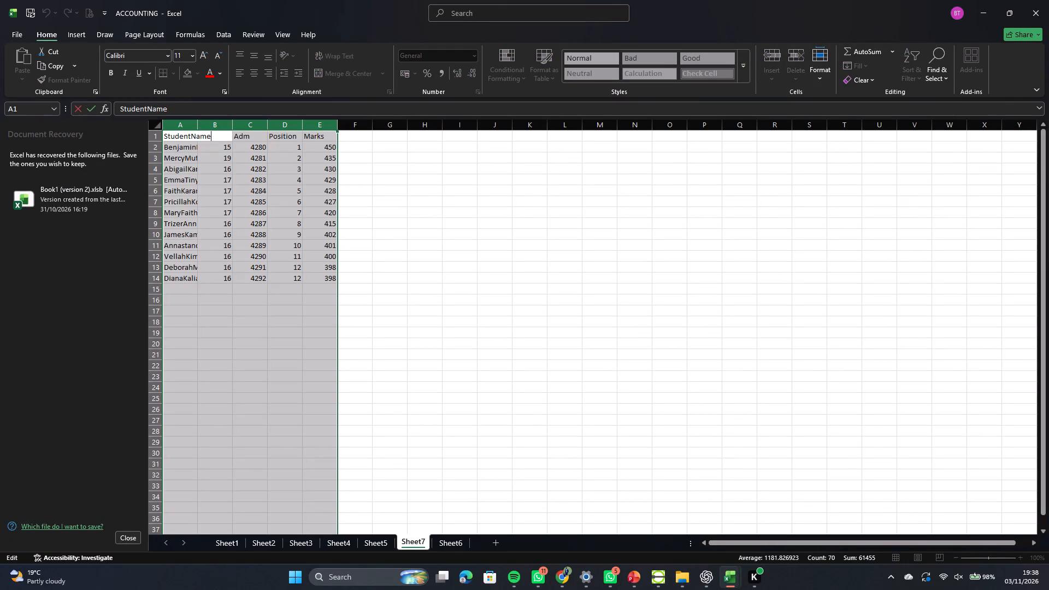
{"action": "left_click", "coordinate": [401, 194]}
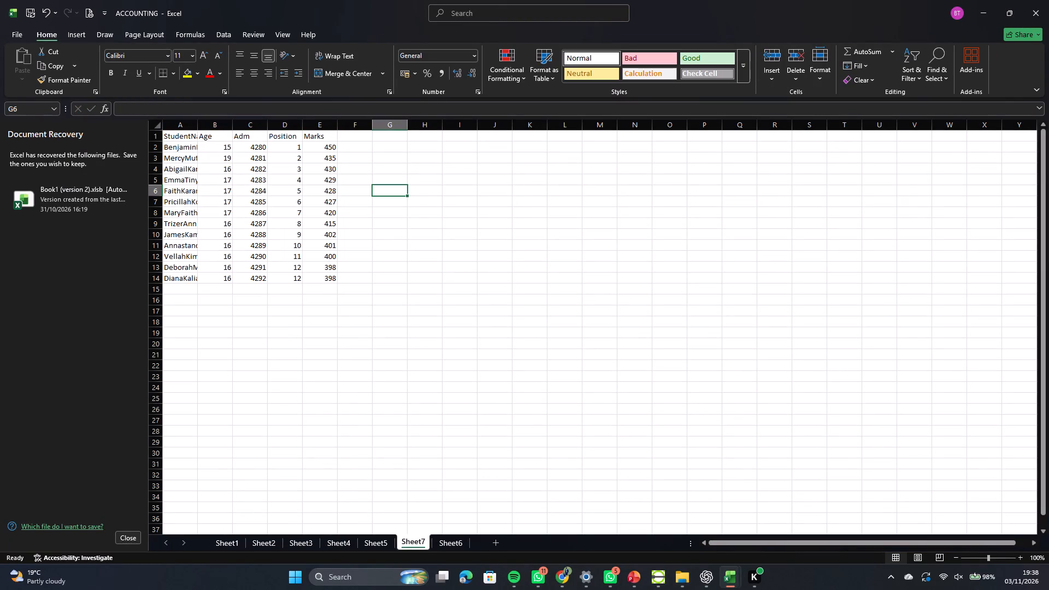
Format columns A to E as a table with headers, using the first blue style in the Medium group.
{"action": "left_click_drag", "start_coordinate": [171, 123], "coordinate": [311, 105]}
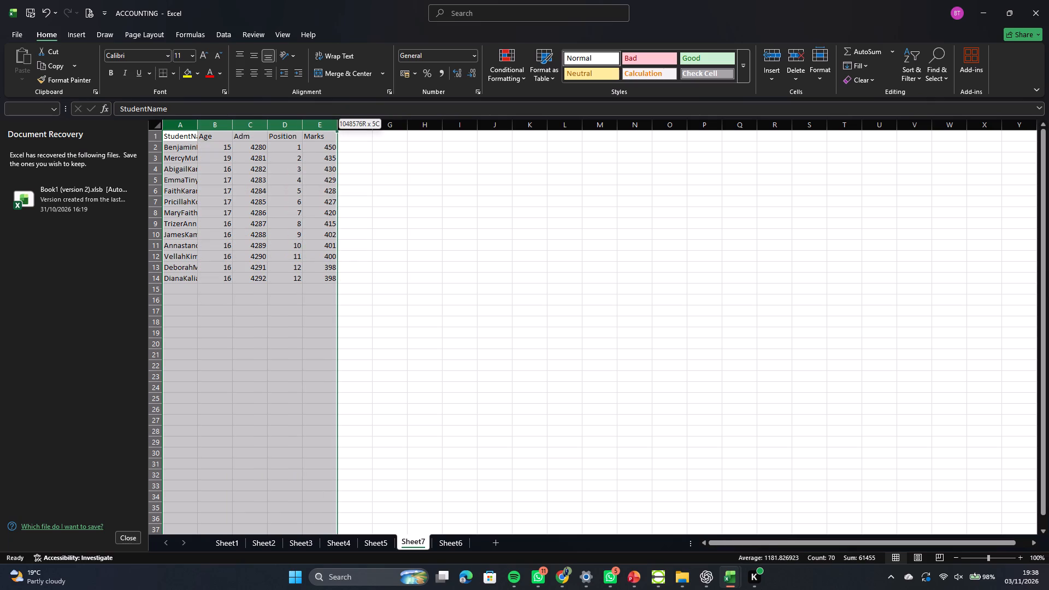
{"action": "left_click_drag", "start_coordinate": [311, 105], "coordinate": [308, 282]}
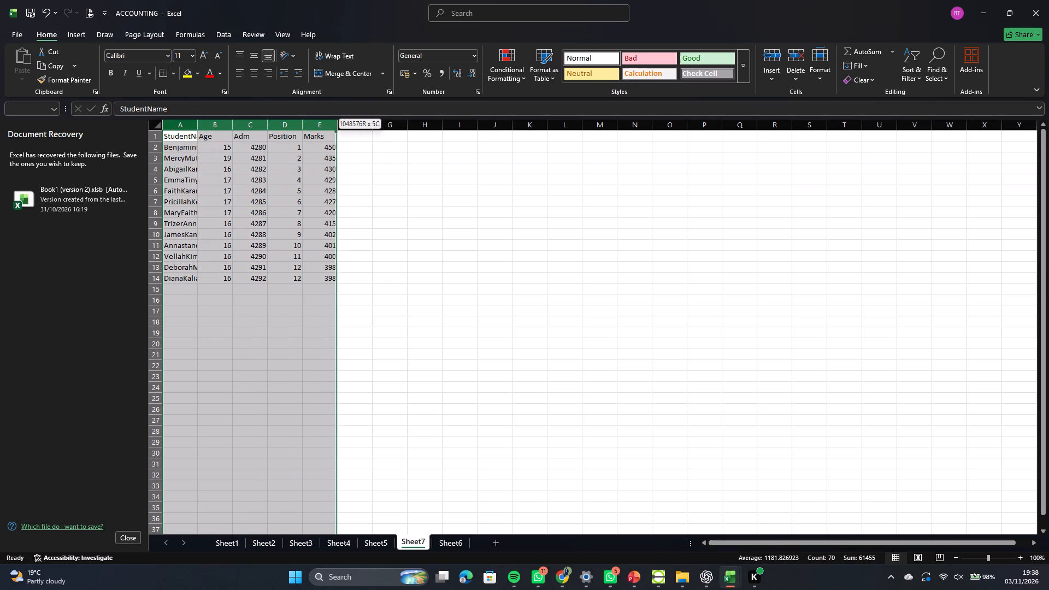
{"action": "left_click_drag", "start_coordinate": [308, 282], "coordinate": [316, 286]}
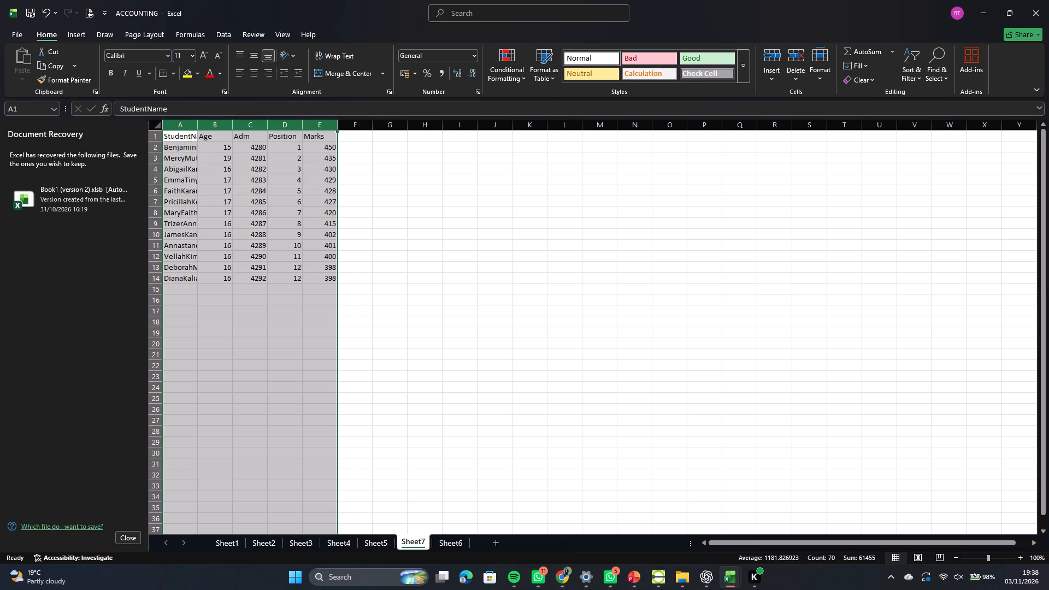
{"action": "left_click", "coordinate": [541, 57]}
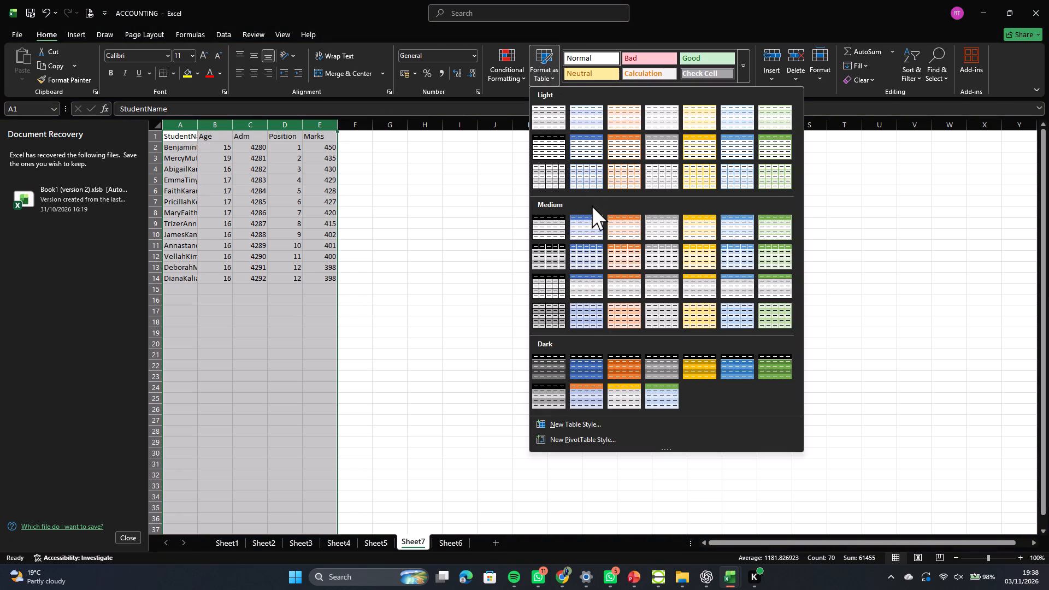
{"action": "left_click", "coordinate": [590, 217]}
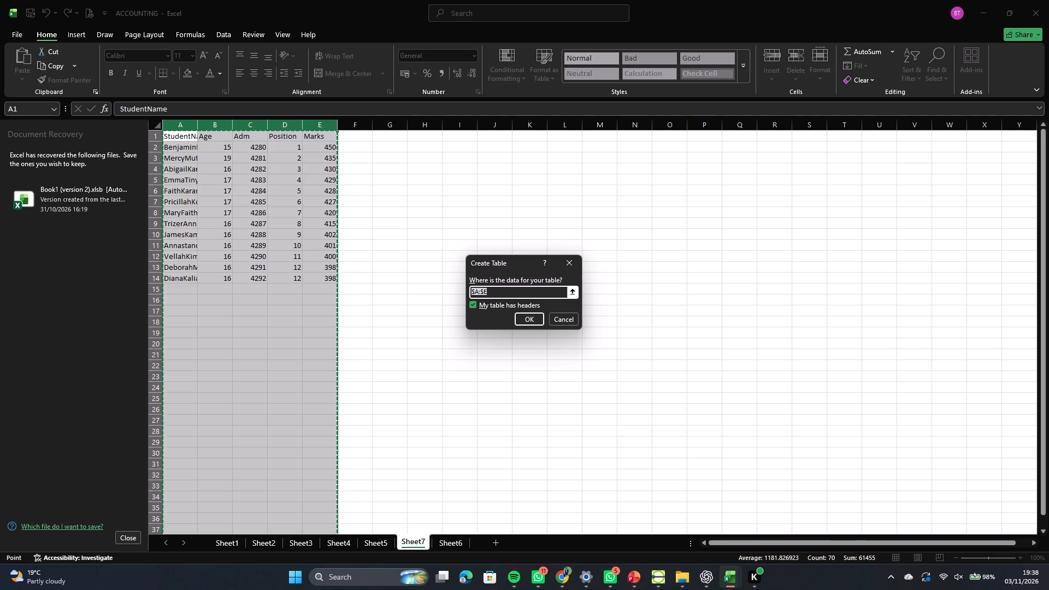
{"action": "left_click", "coordinate": [530, 320]}
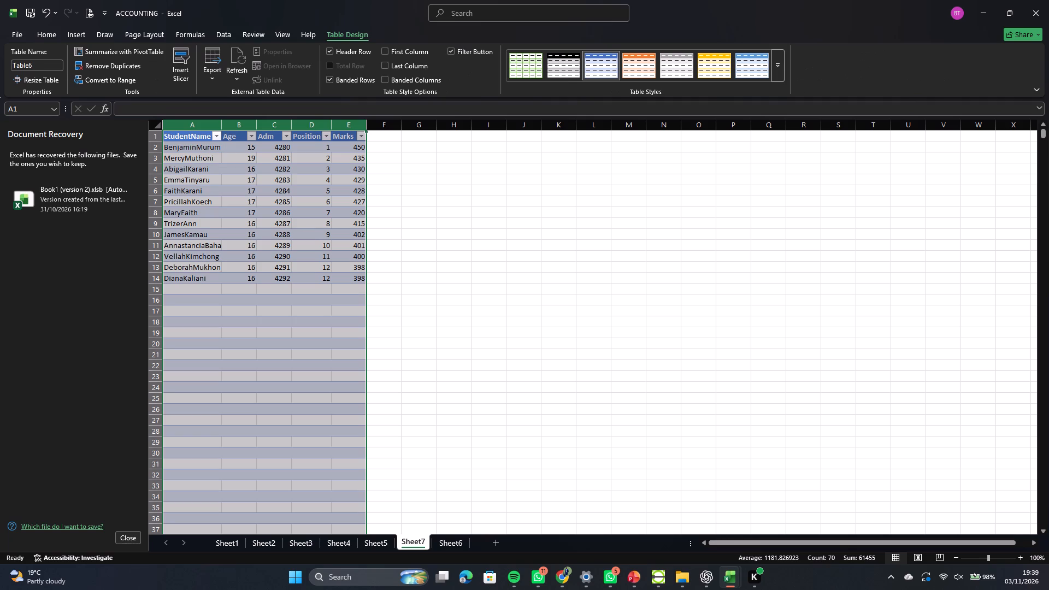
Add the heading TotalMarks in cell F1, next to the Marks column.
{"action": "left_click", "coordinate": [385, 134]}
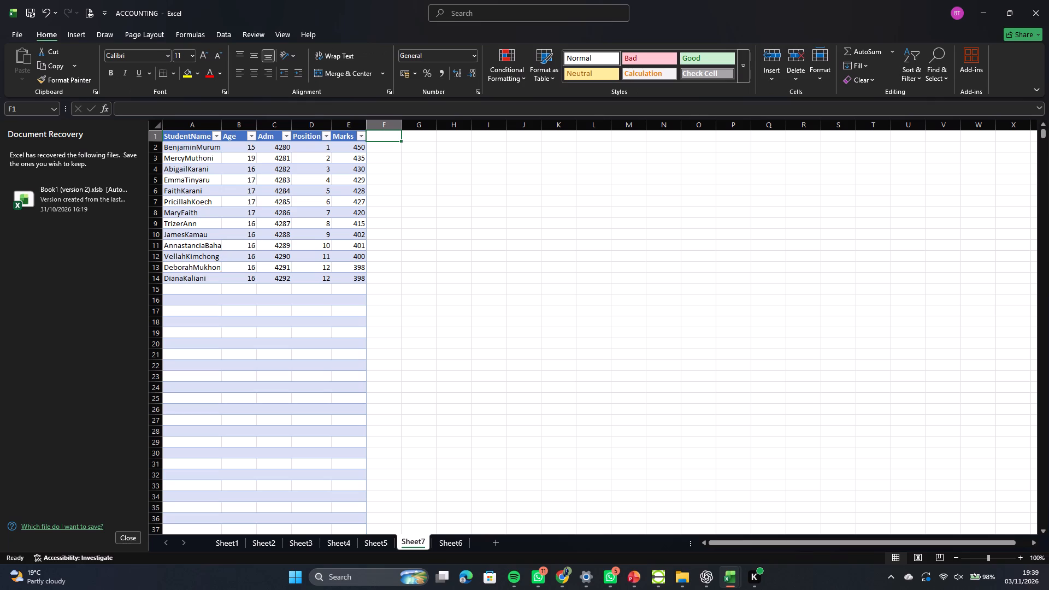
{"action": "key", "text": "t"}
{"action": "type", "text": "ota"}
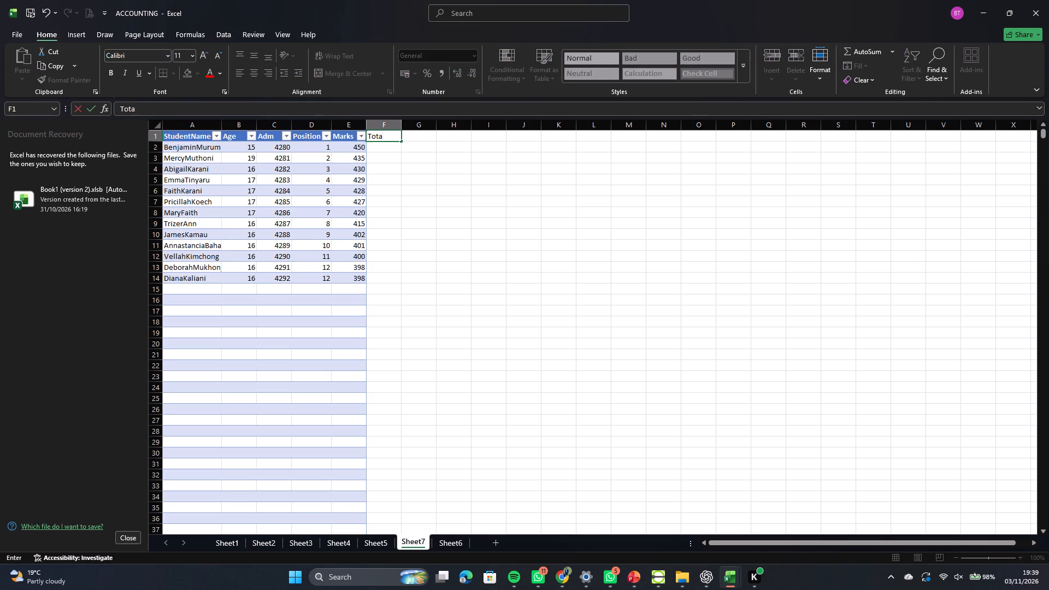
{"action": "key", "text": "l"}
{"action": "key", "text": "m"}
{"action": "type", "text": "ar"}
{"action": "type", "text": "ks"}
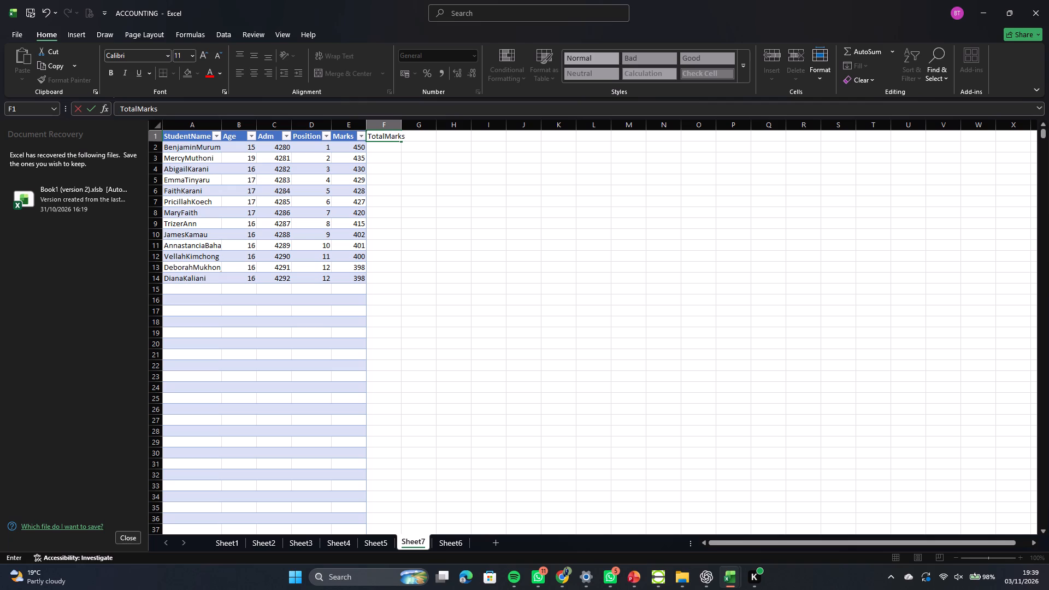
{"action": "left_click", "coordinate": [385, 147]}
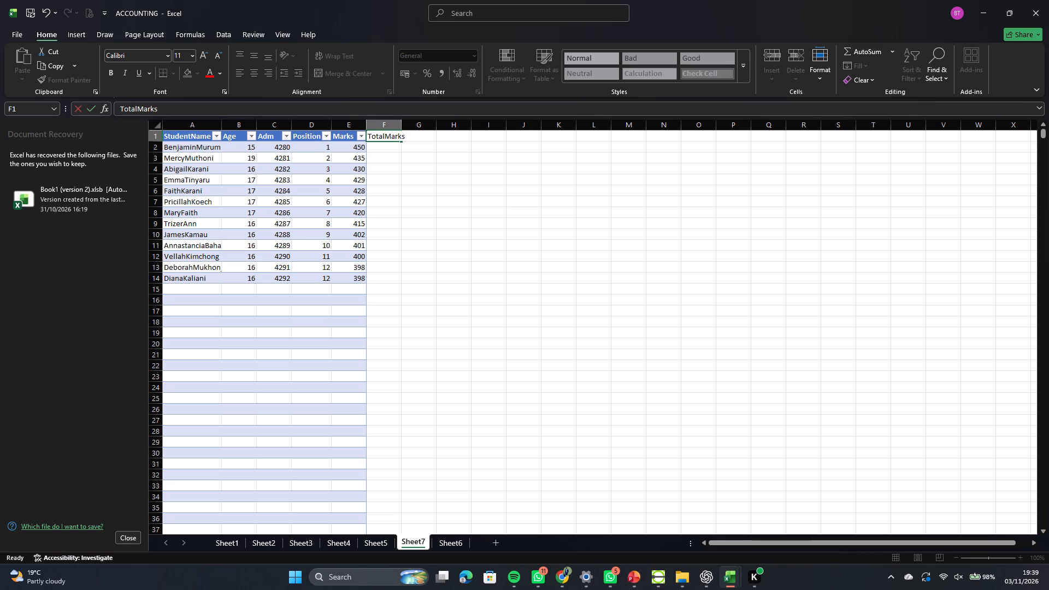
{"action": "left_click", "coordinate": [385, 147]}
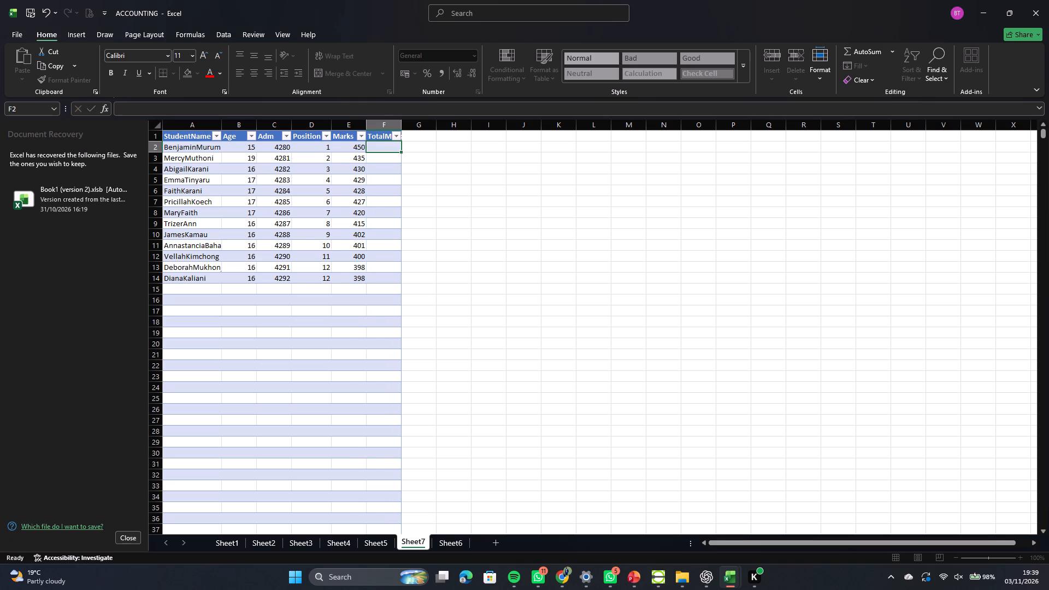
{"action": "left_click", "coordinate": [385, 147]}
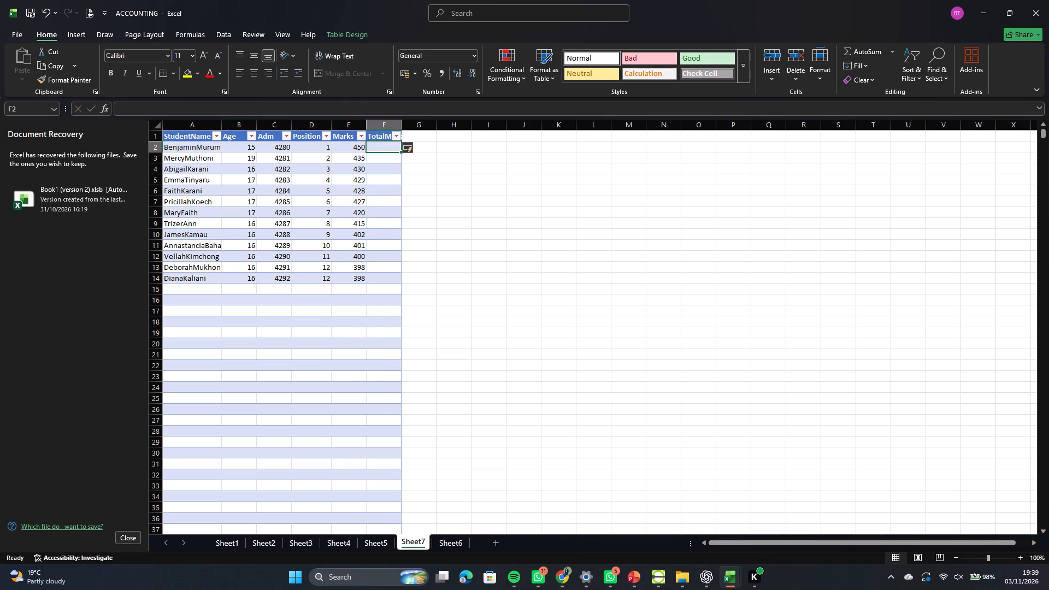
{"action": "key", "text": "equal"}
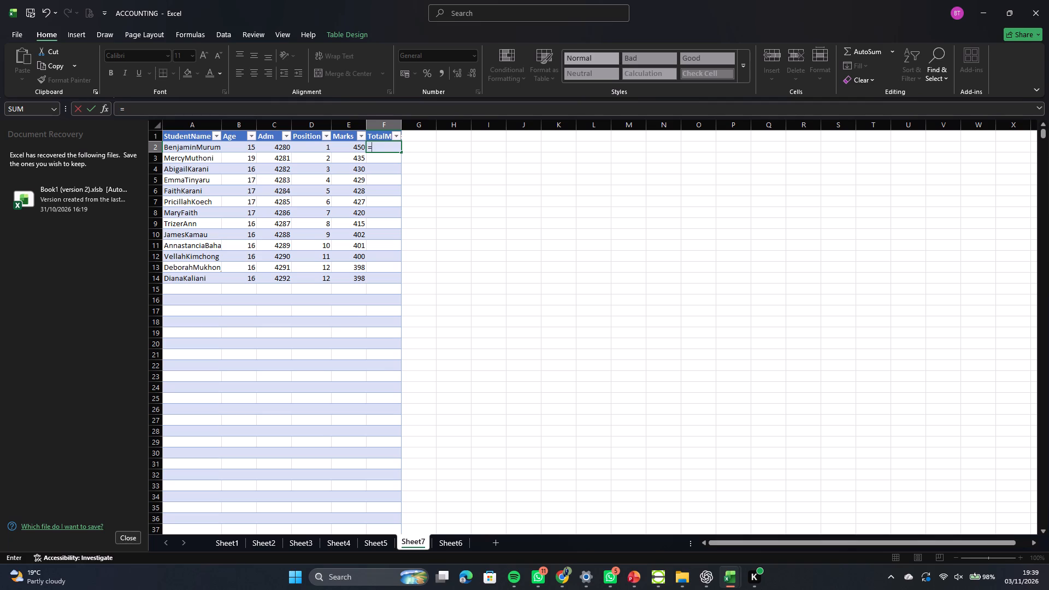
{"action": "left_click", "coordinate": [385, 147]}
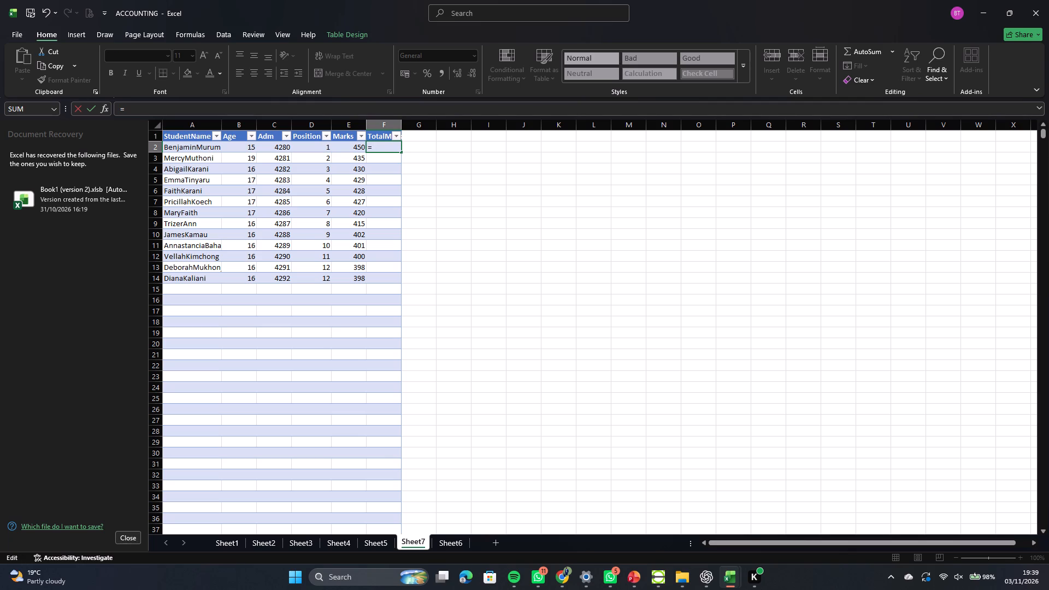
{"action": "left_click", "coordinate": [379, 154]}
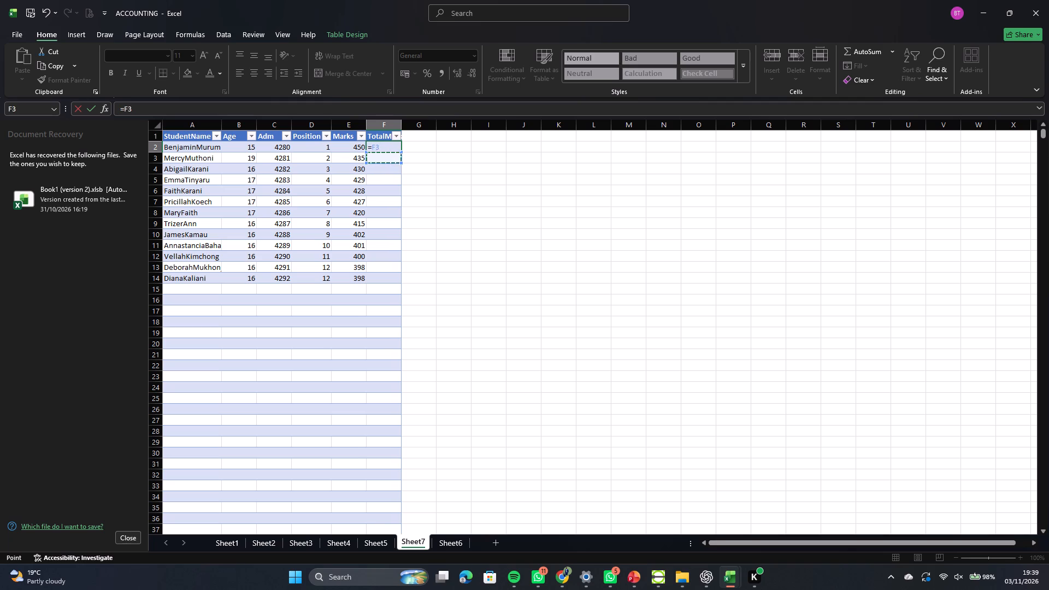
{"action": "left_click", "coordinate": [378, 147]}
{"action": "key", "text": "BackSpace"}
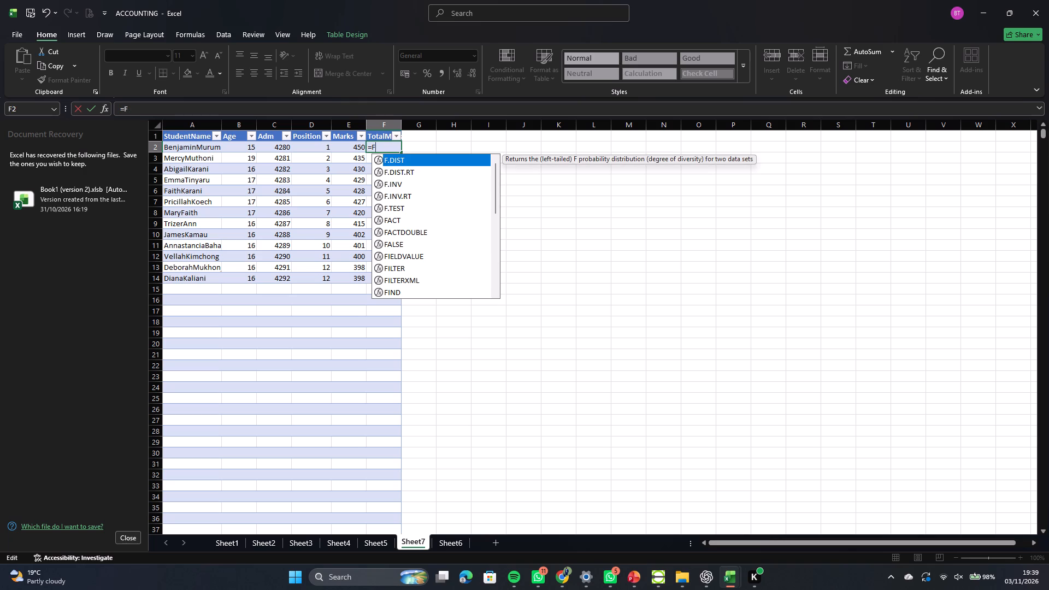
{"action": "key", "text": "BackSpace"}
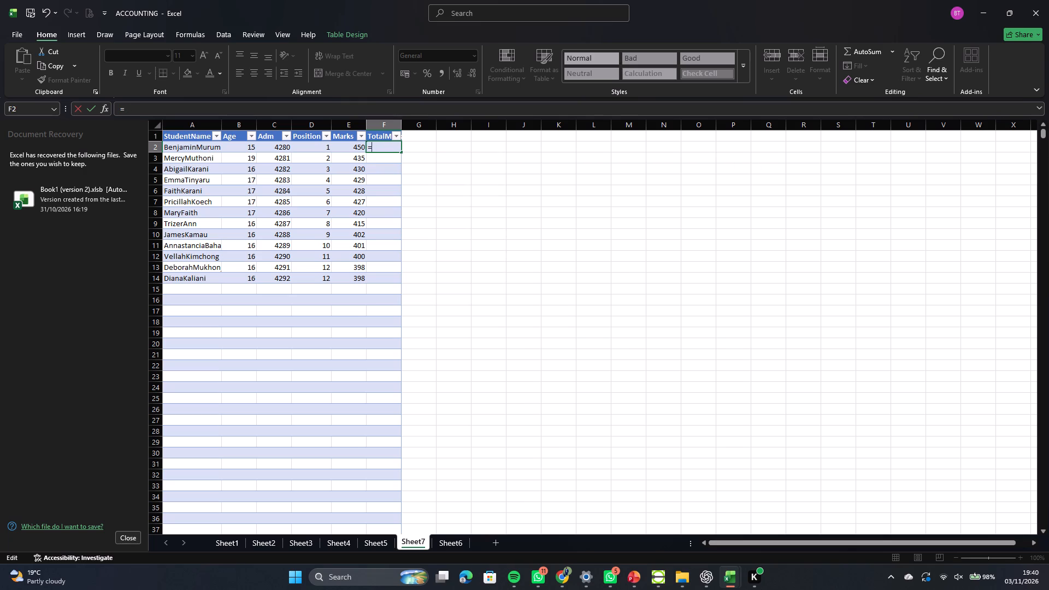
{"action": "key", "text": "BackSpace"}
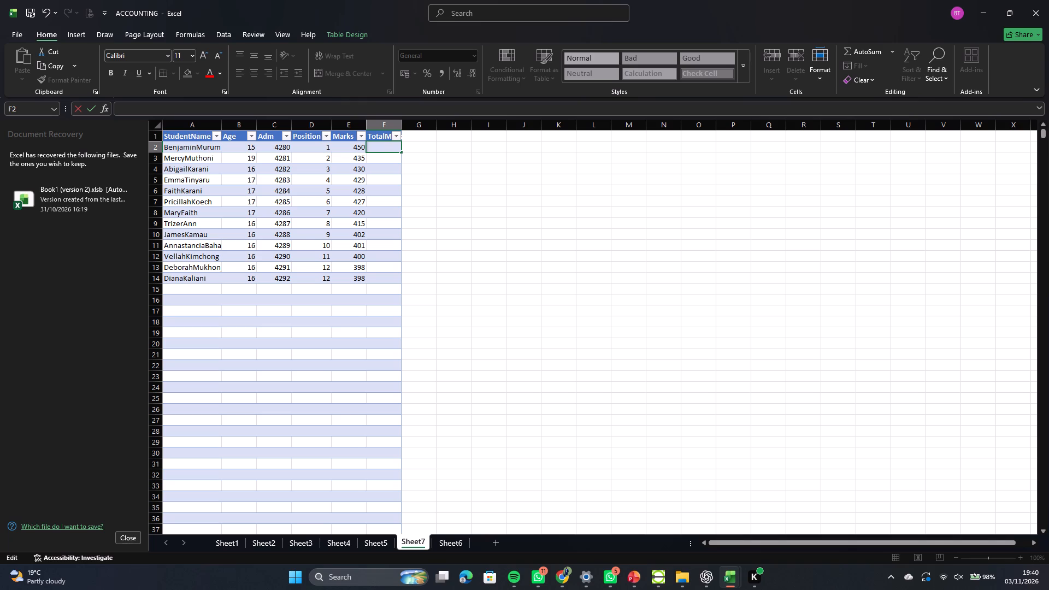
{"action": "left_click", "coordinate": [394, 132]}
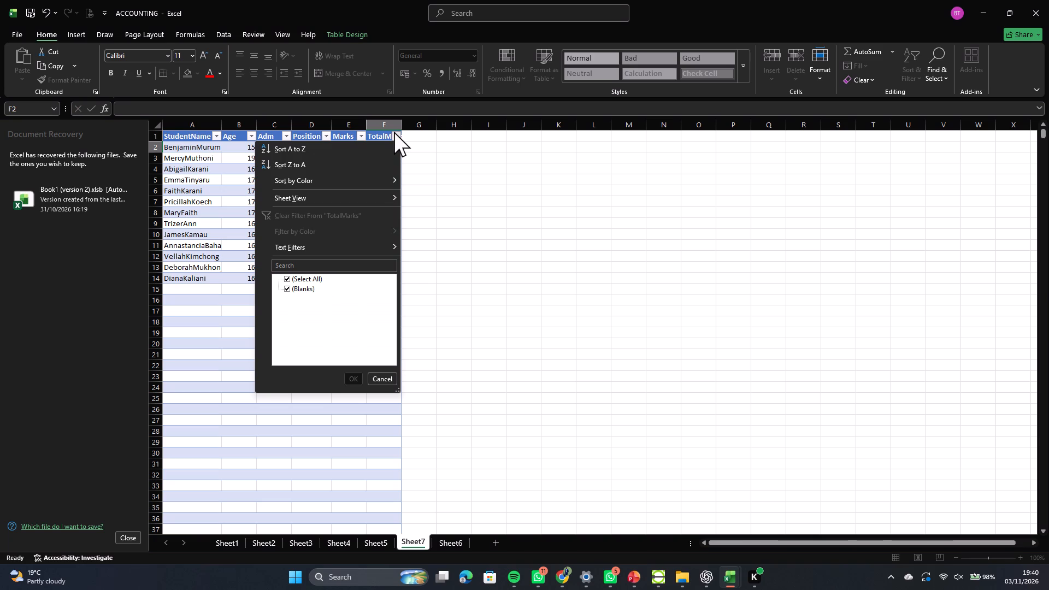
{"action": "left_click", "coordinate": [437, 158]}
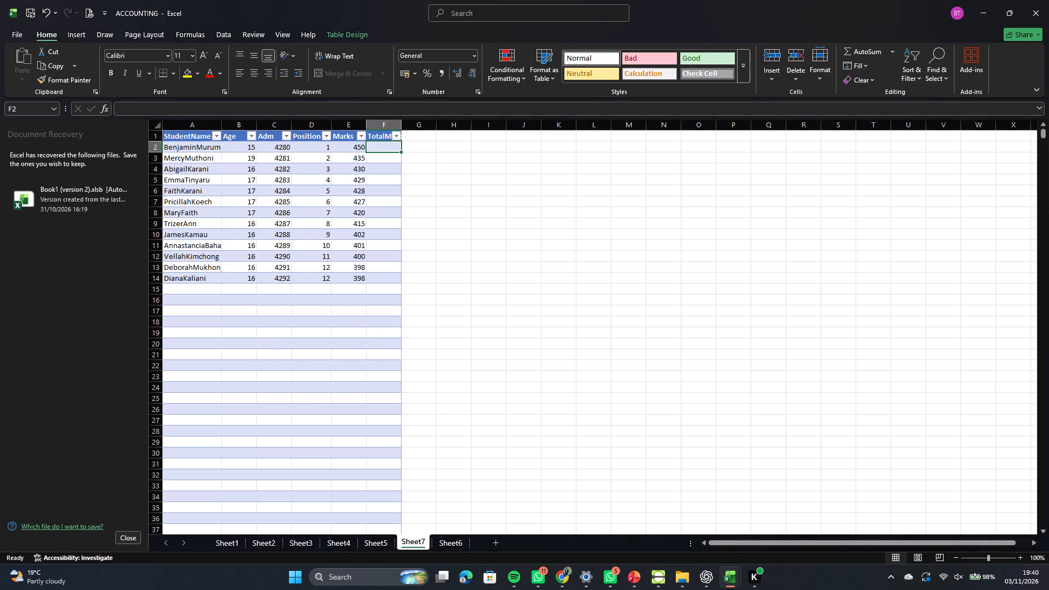
Replace the heading in cell F1 with Class.
{"action": "left_click", "coordinate": [385, 134]}
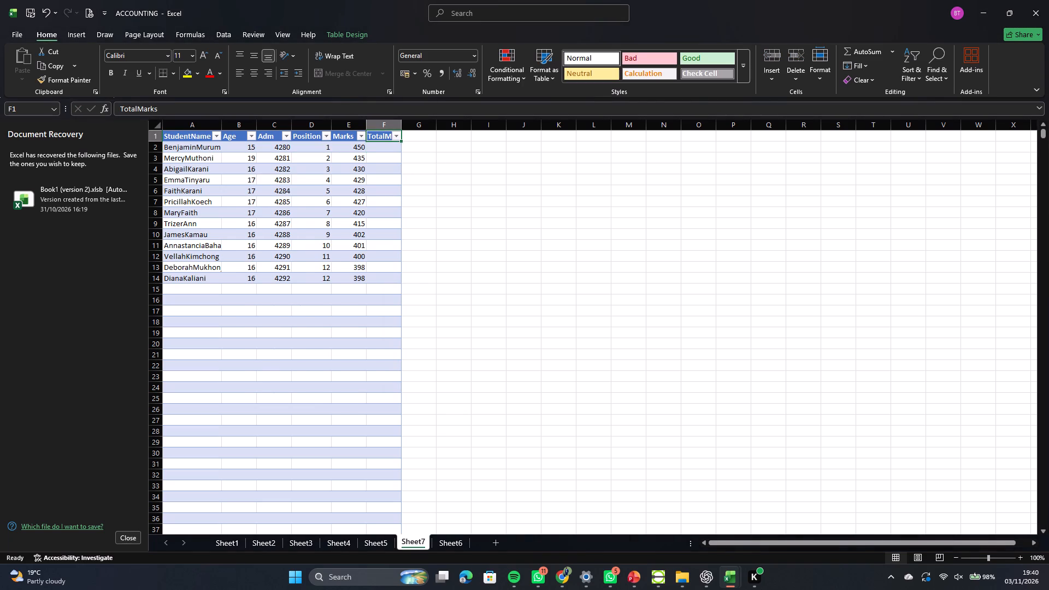
{"action": "key", "text": "BackSpace"}
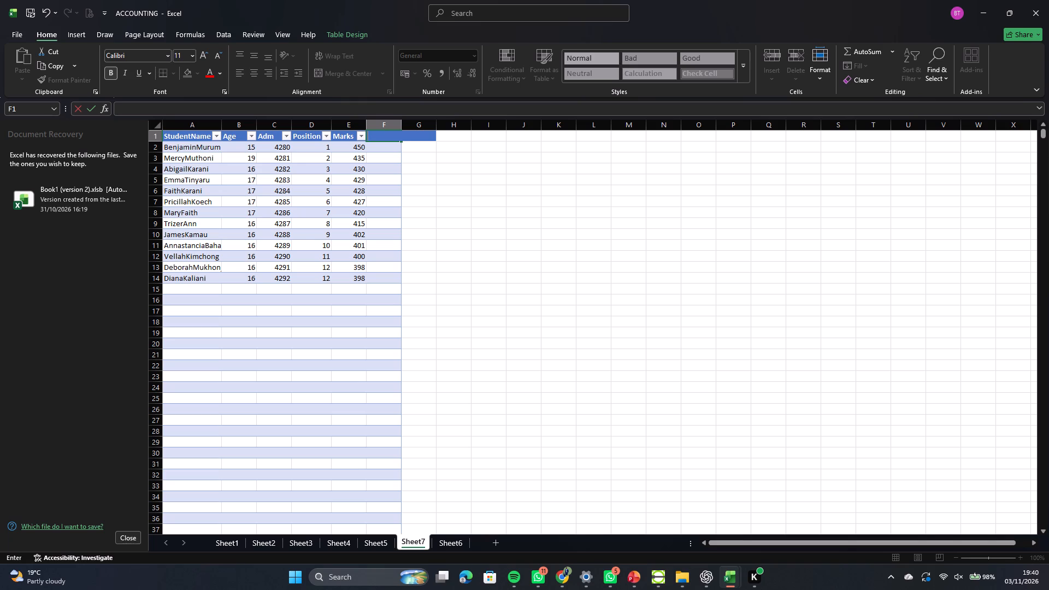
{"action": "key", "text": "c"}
{"action": "key", "text": "BackSpace"}
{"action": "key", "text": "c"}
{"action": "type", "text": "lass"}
Extend the heading in cell F1 to ClassRanking.
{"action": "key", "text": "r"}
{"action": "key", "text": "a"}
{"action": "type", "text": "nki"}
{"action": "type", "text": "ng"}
Enter the ClassRanking values 1, 2, 1, 3, 4 and 5 for the first six students in cells F2 to F7.
{"action": "left_click", "coordinate": [379, 148]}
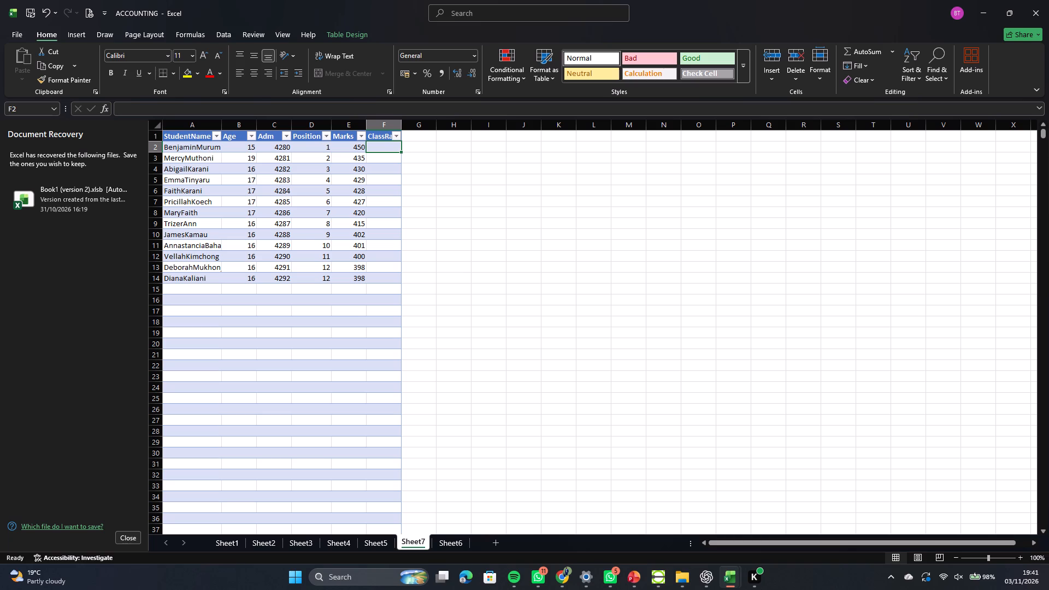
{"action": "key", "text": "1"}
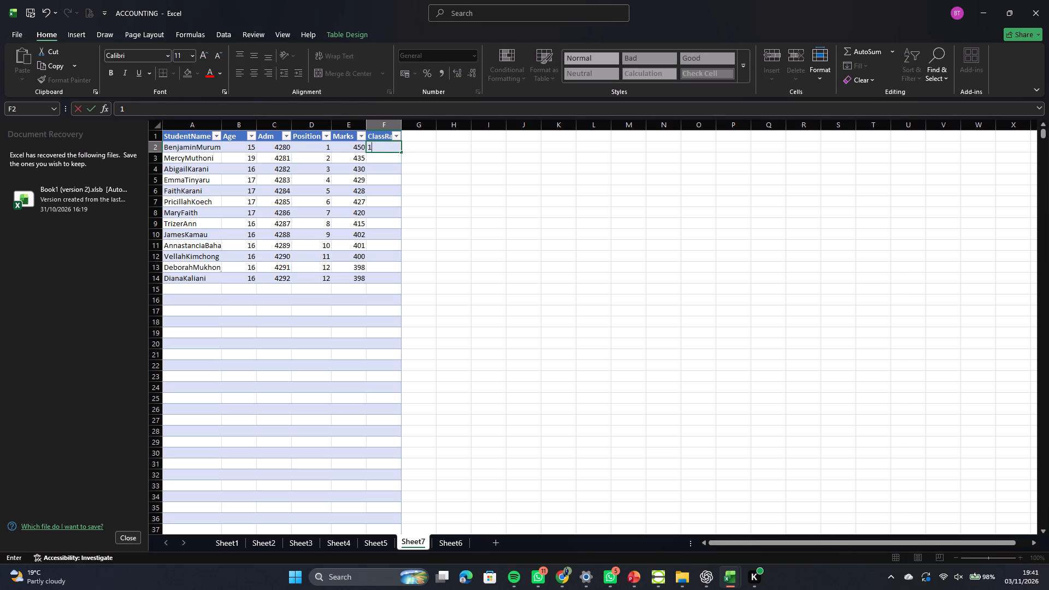
{"action": "left_click", "coordinate": [391, 161]}
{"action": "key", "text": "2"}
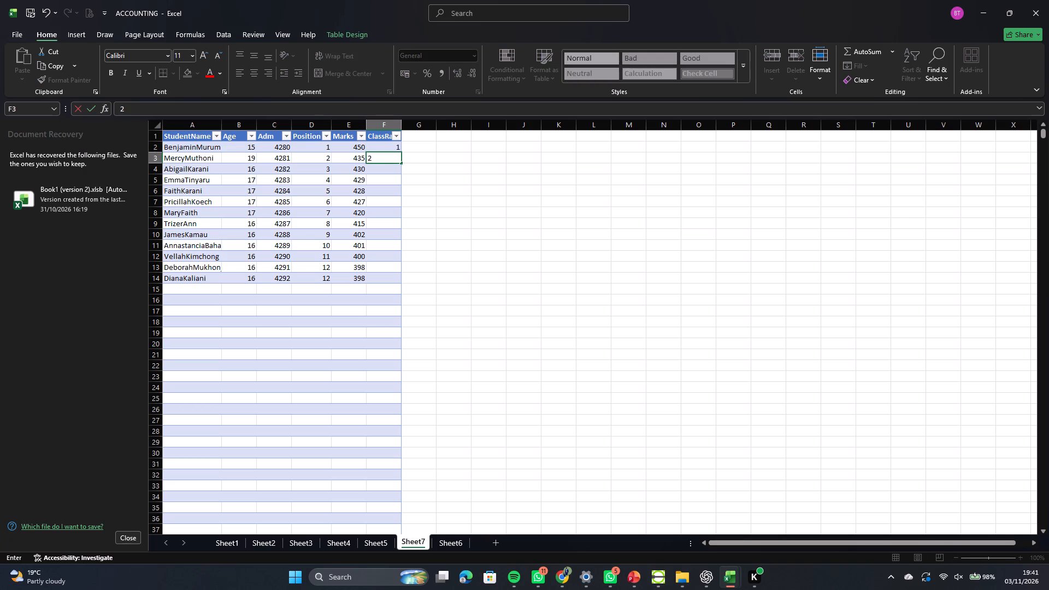
{"action": "left_click", "coordinate": [382, 169]}
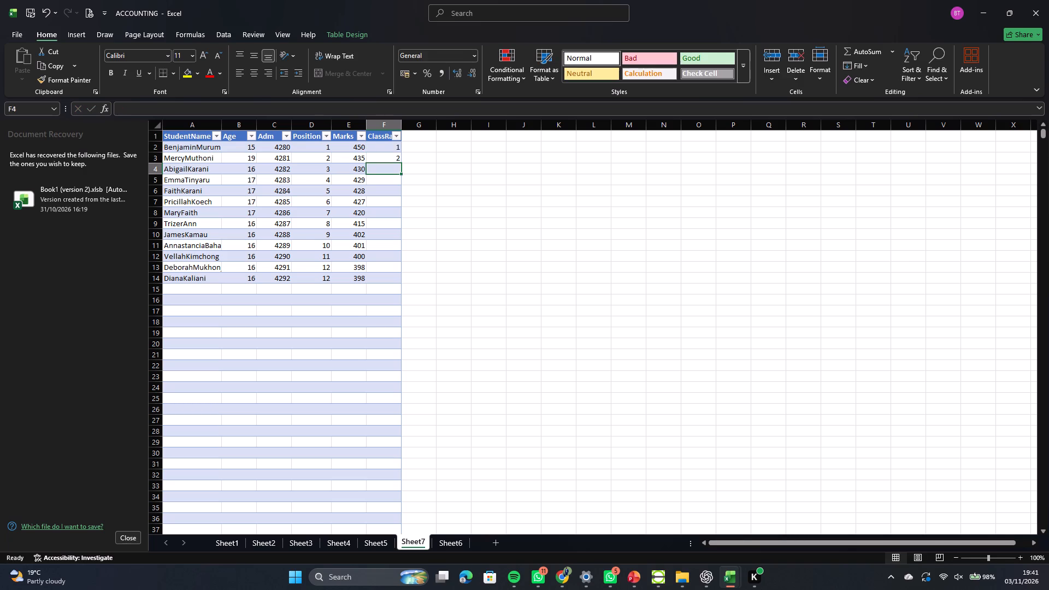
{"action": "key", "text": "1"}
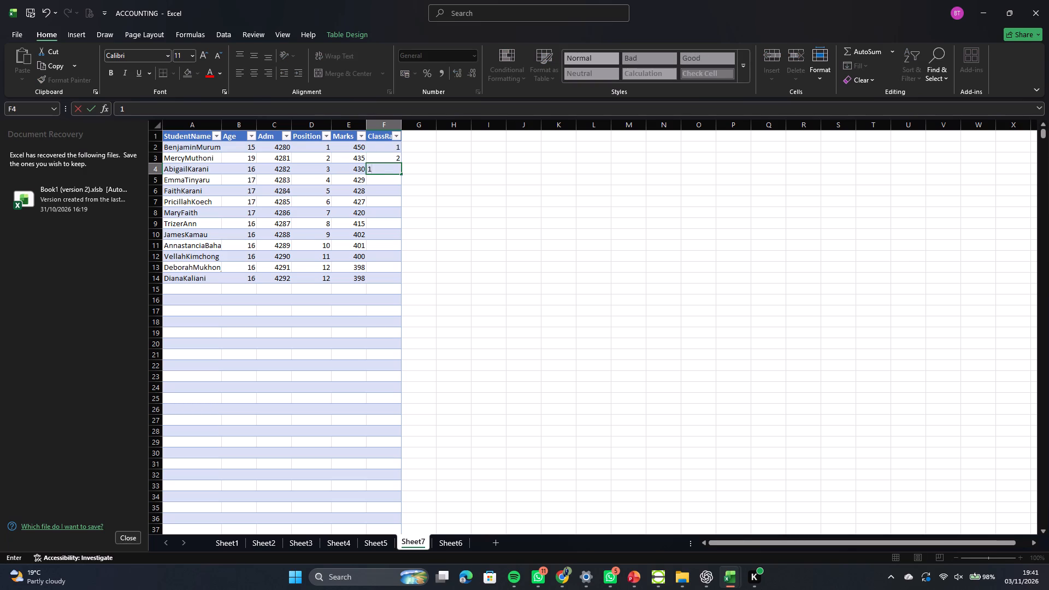
{"action": "left_click", "coordinate": [379, 179]}
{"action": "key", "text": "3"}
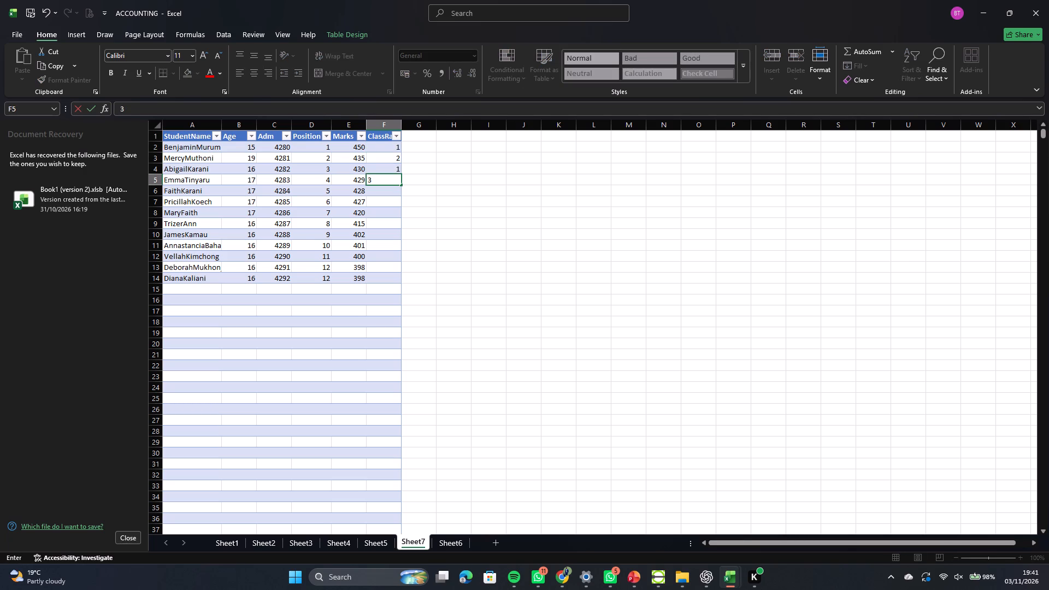
{"action": "left_click", "coordinate": [382, 187]}
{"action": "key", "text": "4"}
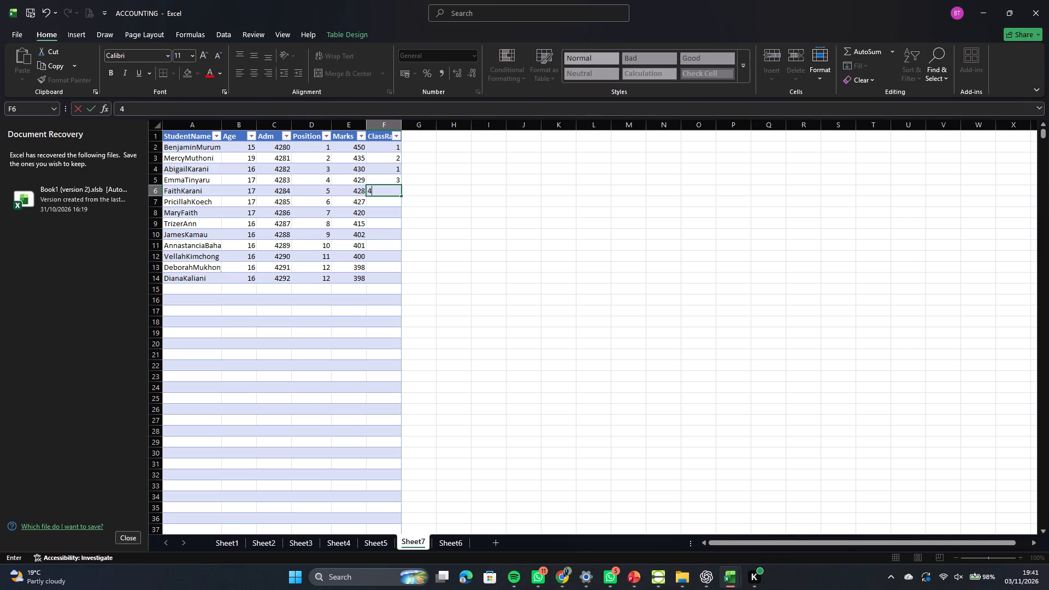
{"action": "left_click", "coordinate": [393, 205]}
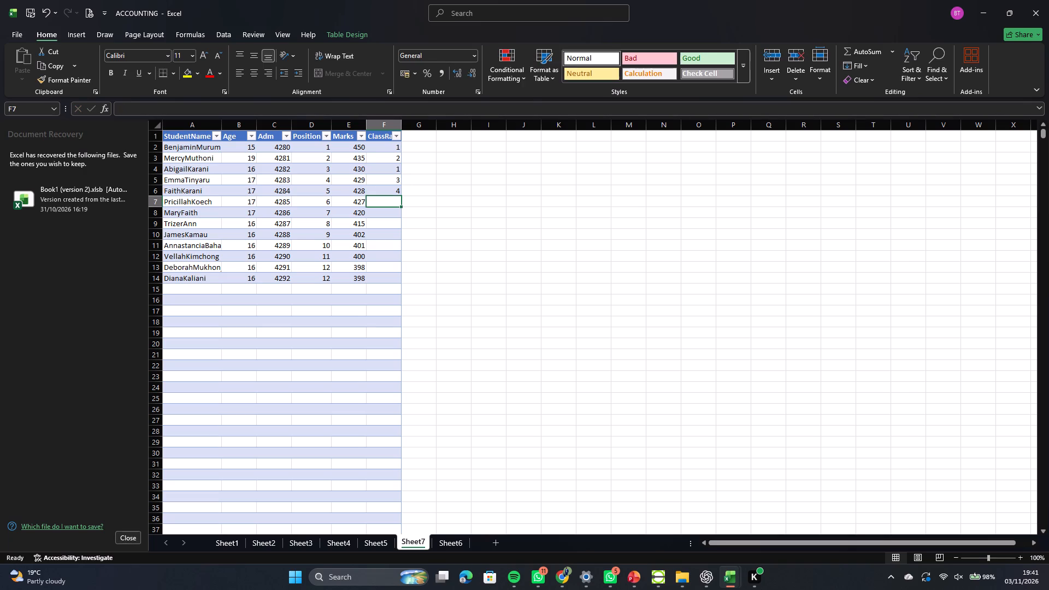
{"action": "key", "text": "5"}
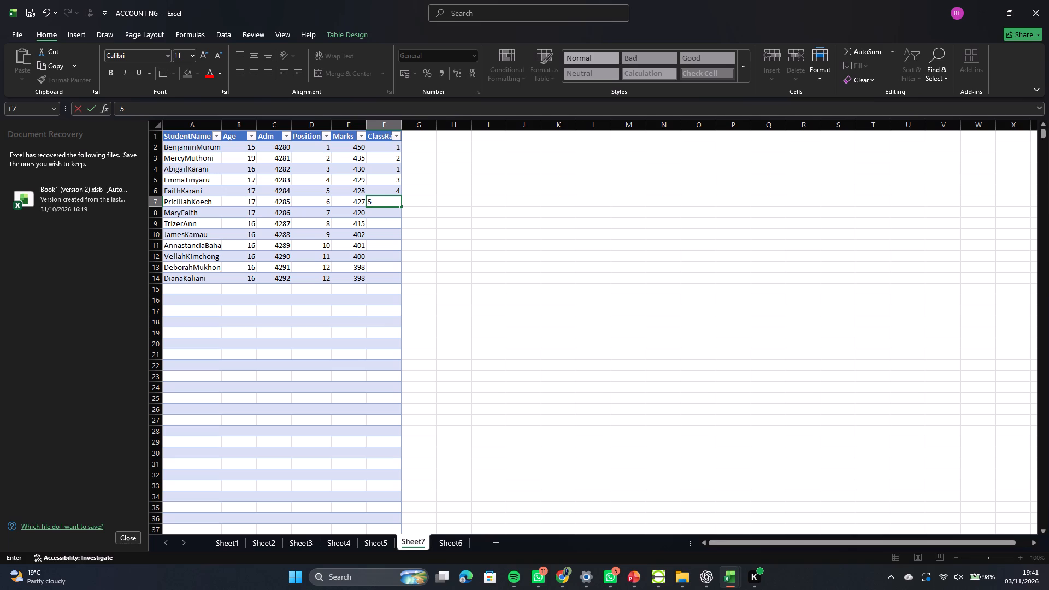
{"action": "left_click", "coordinate": [391, 213]}
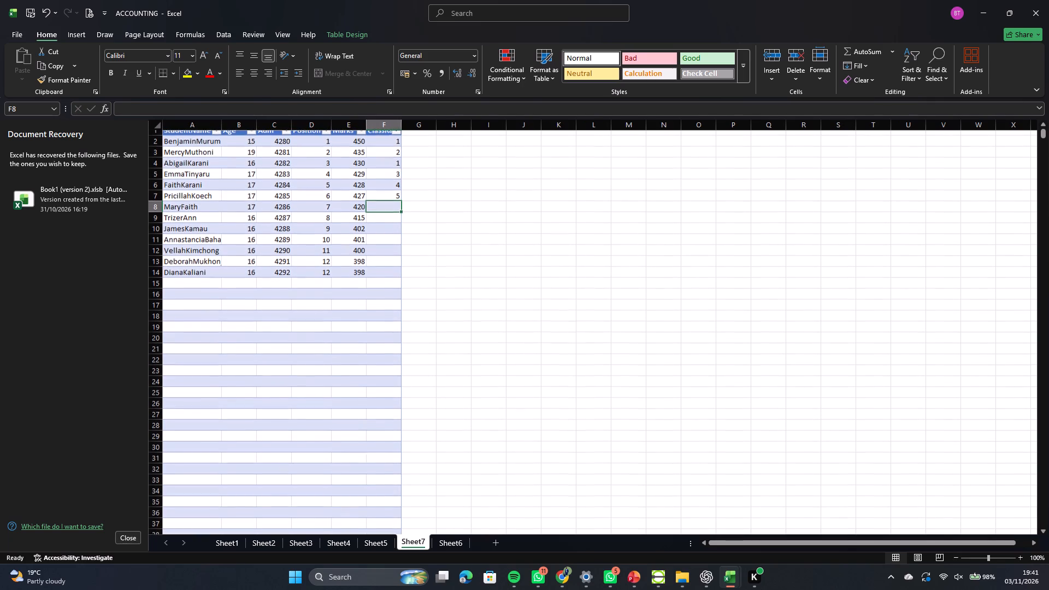
{"action": "left_click", "coordinate": [391, 200]}
{"action": "left_click", "coordinate": [392, 186]}
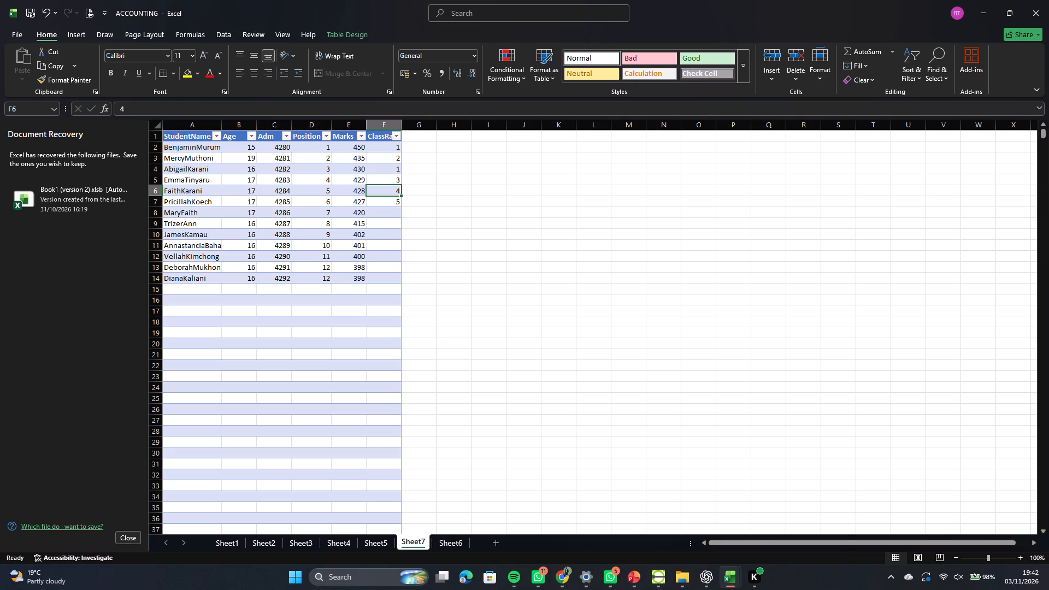
Enter the ClassRanking values 1, 1 and 2 for the next three students in cells F8 to F10.
{"action": "left_click", "coordinate": [390, 213]}
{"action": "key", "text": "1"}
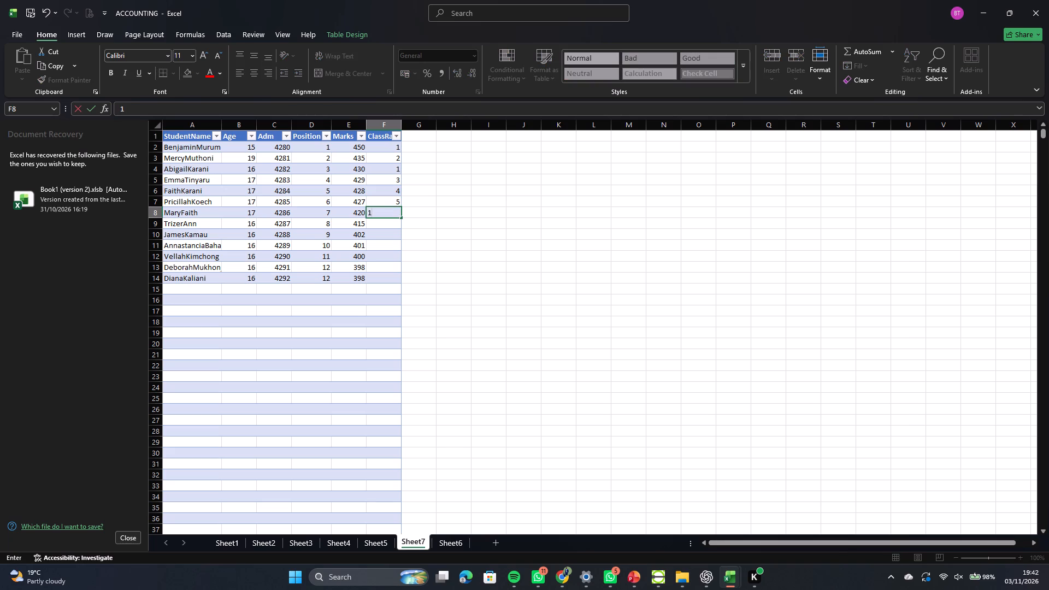
{"action": "left_click", "coordinate": [387, 225]}
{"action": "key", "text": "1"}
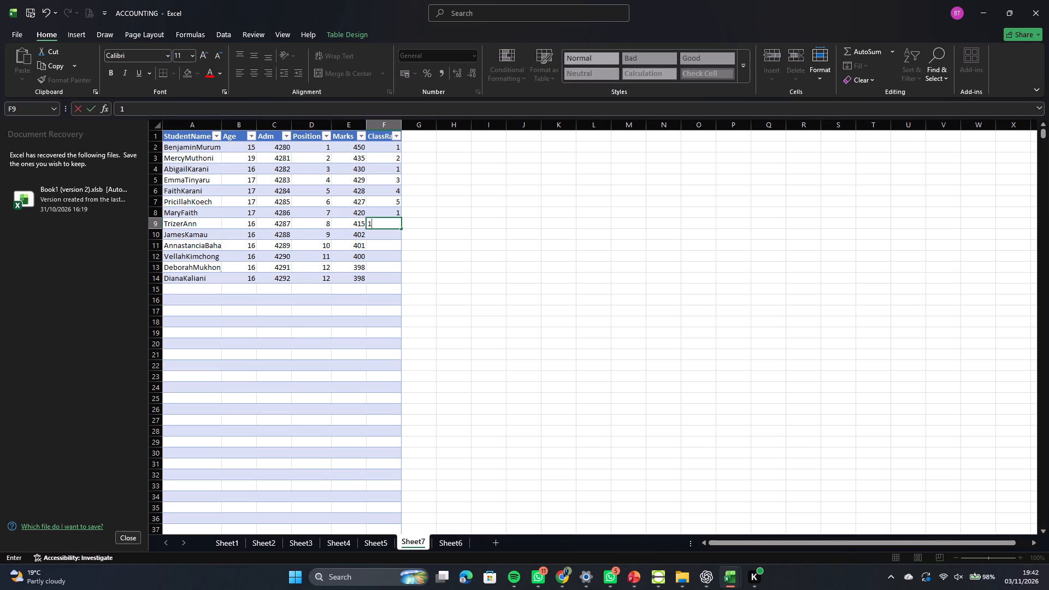
{"action": "left_click", "coordinate": [391, 235]}
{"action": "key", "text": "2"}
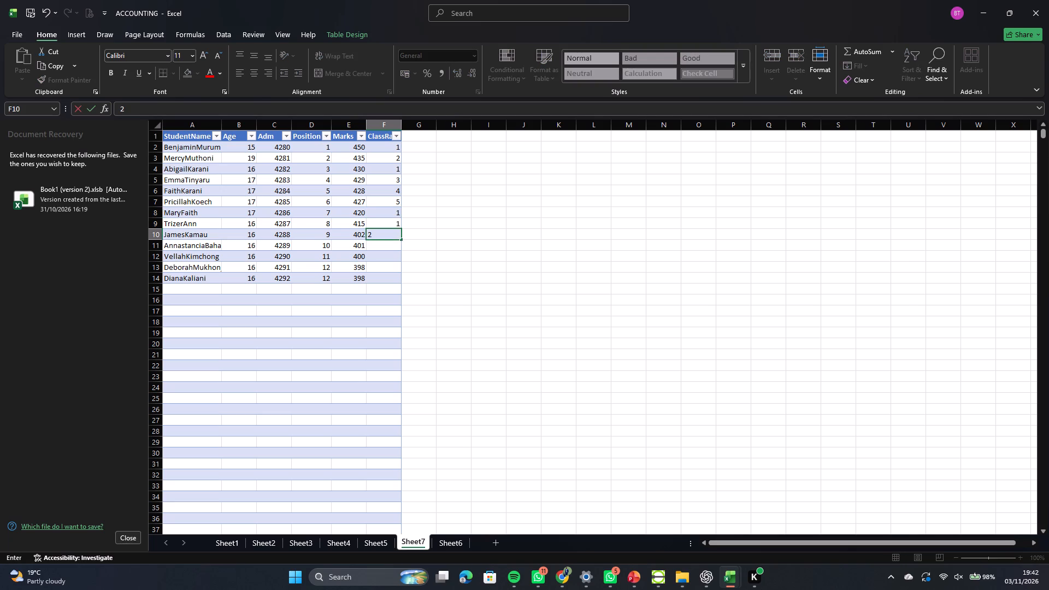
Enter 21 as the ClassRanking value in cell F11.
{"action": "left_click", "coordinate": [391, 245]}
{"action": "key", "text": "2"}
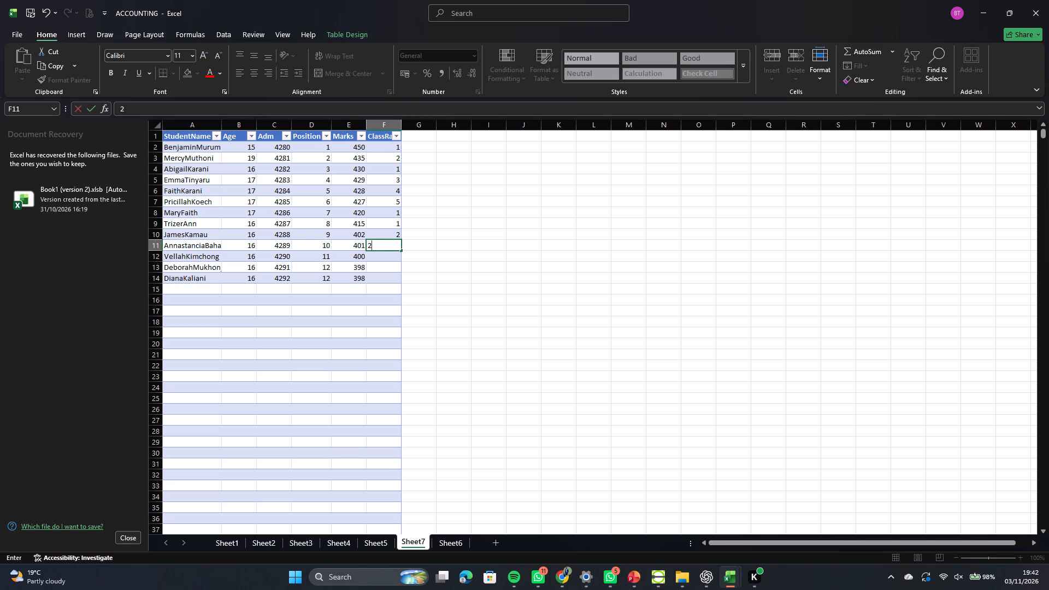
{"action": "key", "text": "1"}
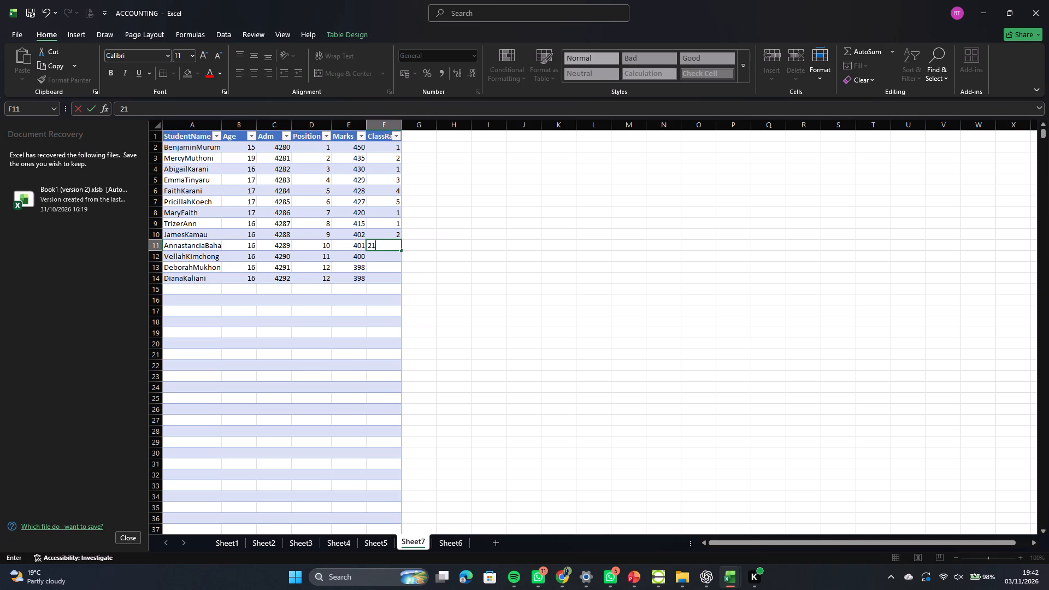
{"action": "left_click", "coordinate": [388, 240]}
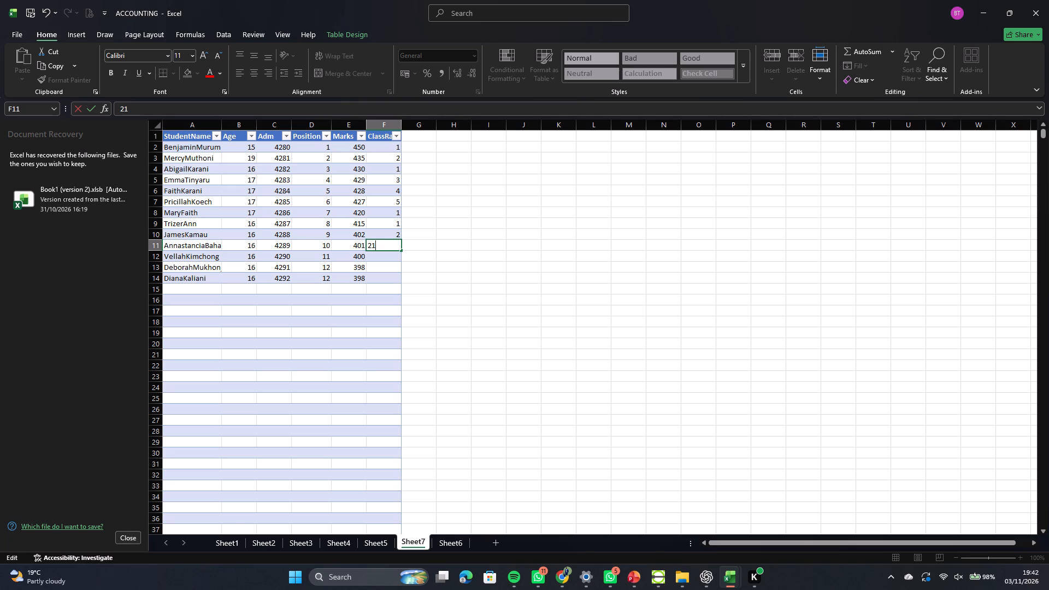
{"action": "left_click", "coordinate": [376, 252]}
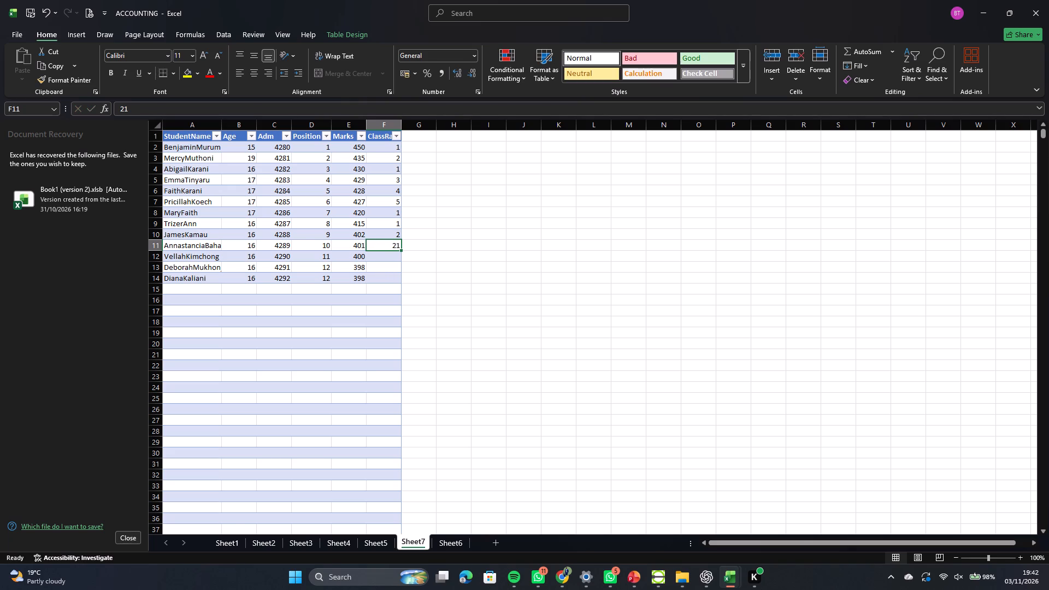
Set the ClassRanking value in cell F11 to 1 and enter 1 for the last three students in cells F12 to F14.
{"action": "left_click", "coordinate": [384, 246]}
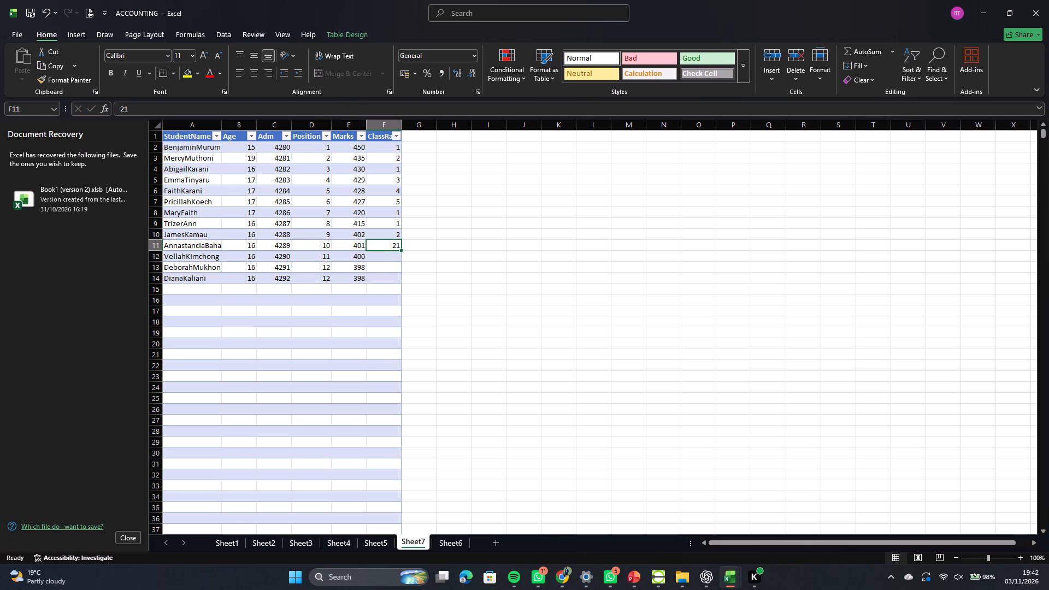
{"action": "left_click", "coordinate": [395, 247]}
{"action": "key", "text": "BackSpace"}
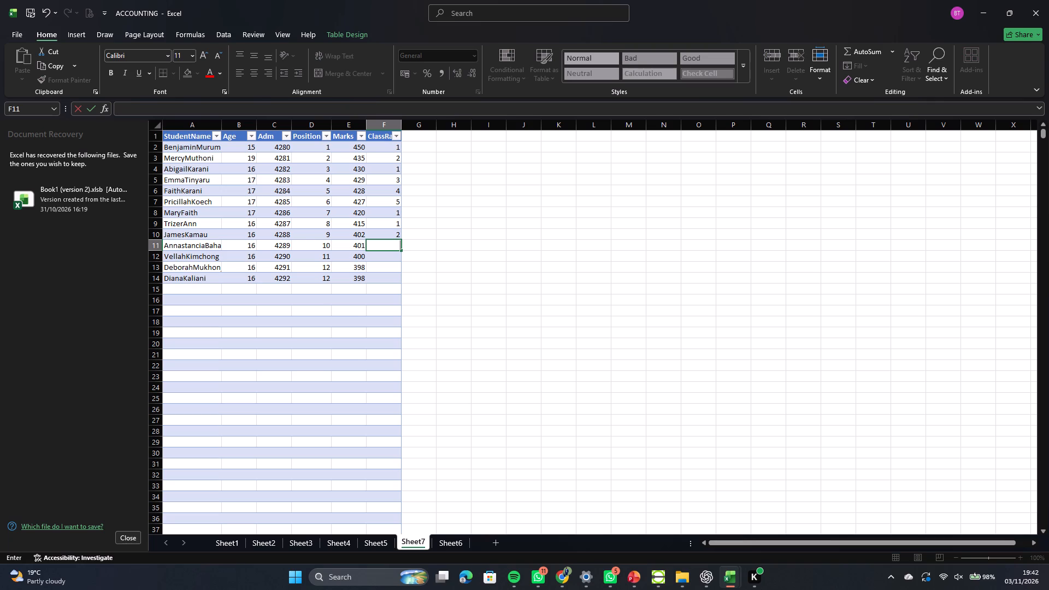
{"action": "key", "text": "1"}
{"action": "left_click", "coordinate": [387, 256]}
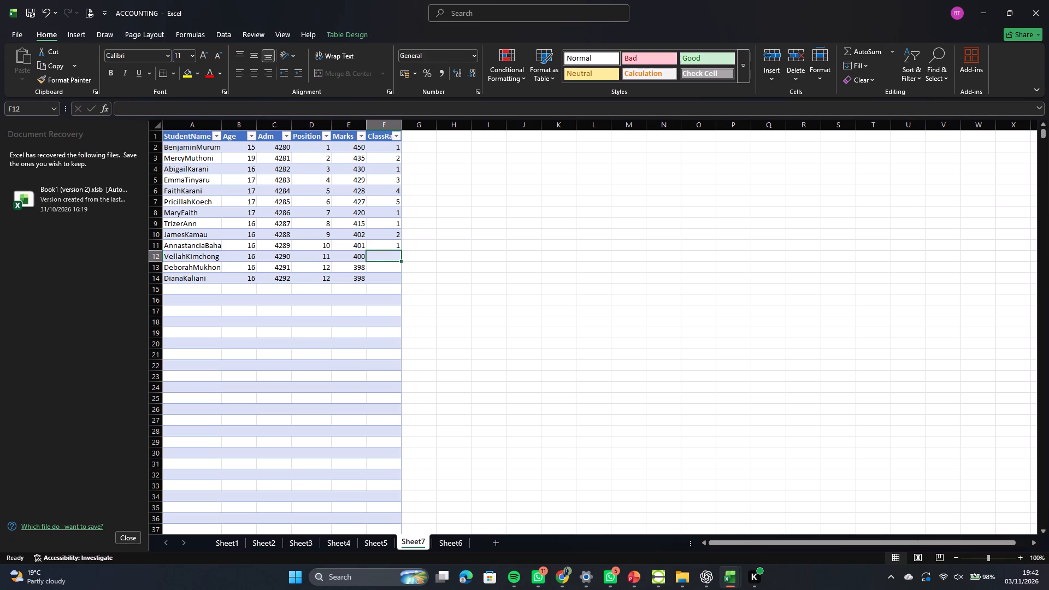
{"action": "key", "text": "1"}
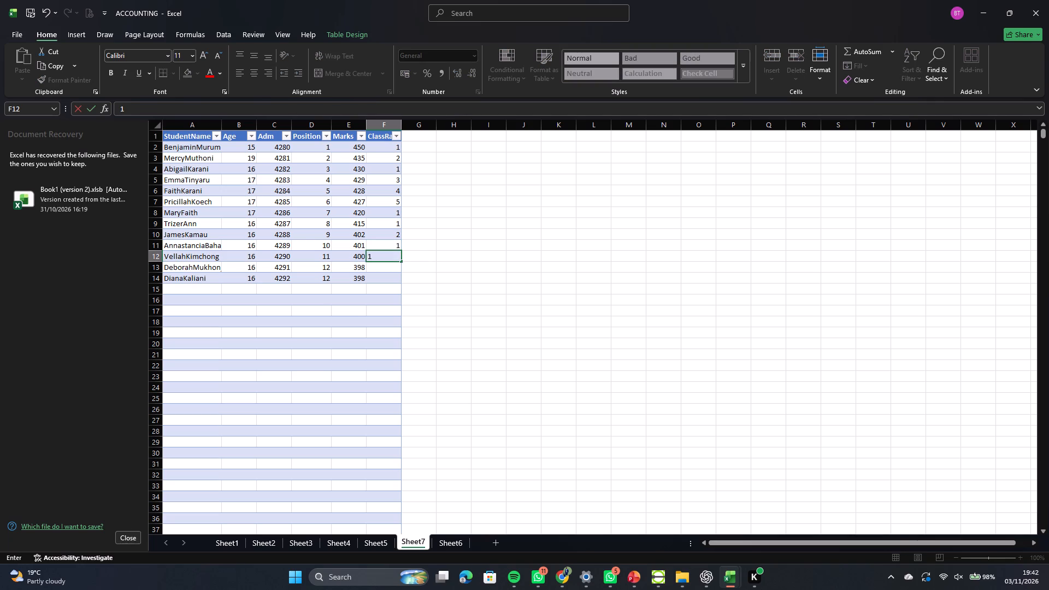
{"action": "left_click", "coordinate": [388, 264]}
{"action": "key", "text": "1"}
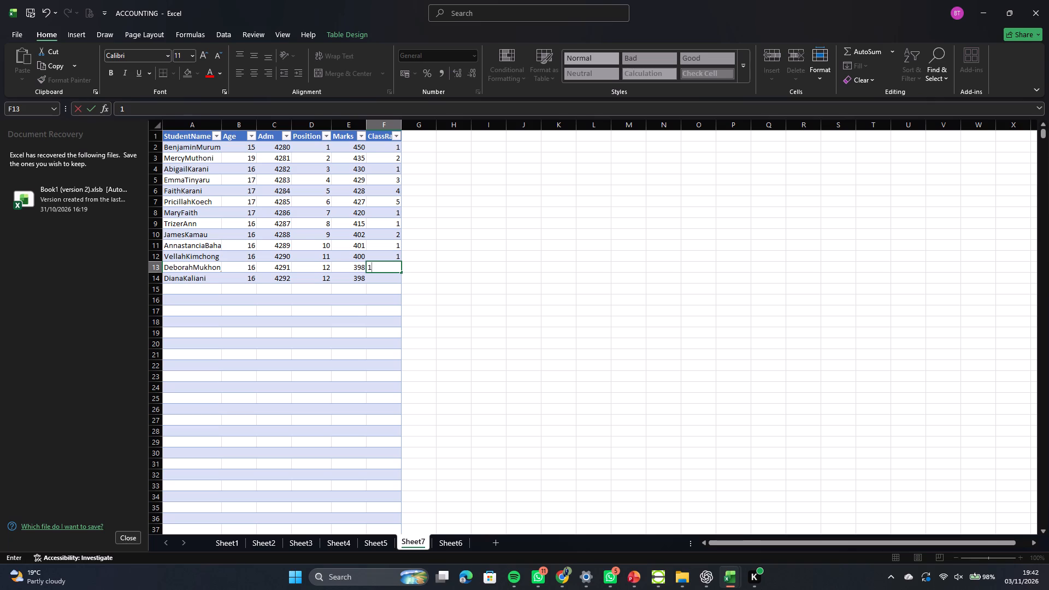
{"action": "left_click", "coordinate": [389, 281]}
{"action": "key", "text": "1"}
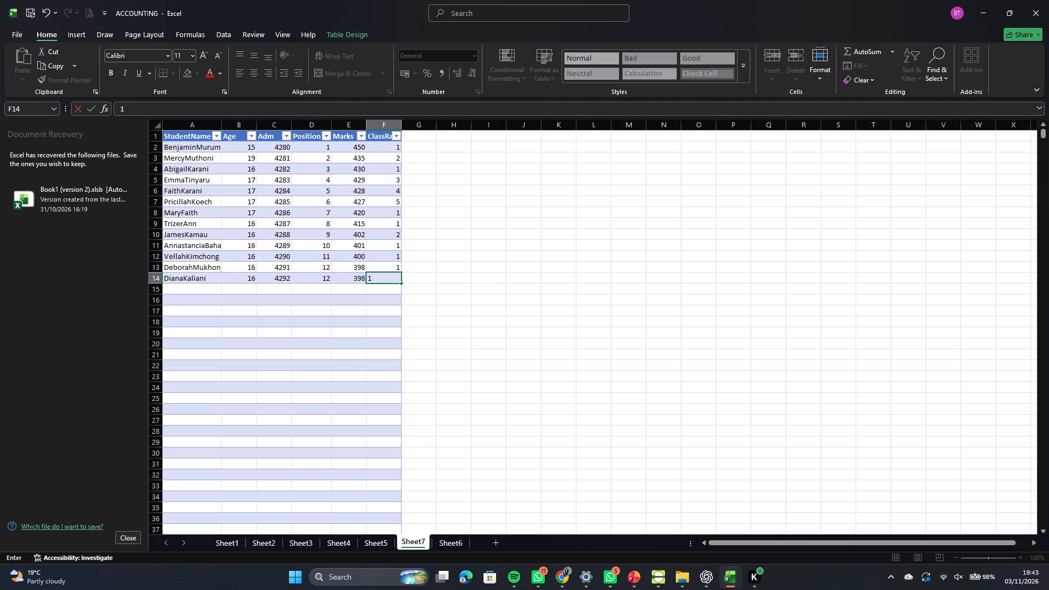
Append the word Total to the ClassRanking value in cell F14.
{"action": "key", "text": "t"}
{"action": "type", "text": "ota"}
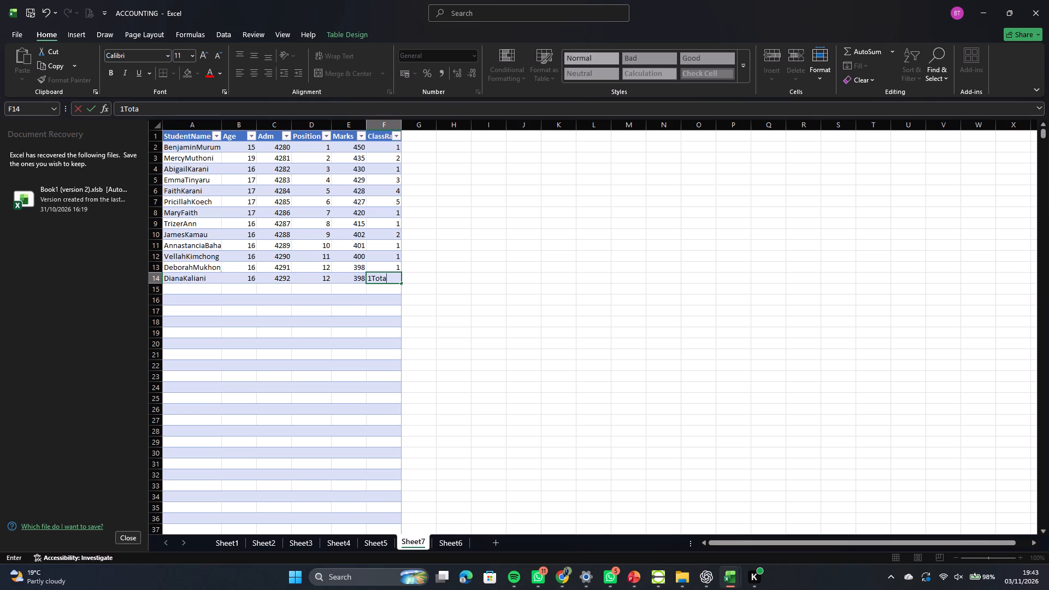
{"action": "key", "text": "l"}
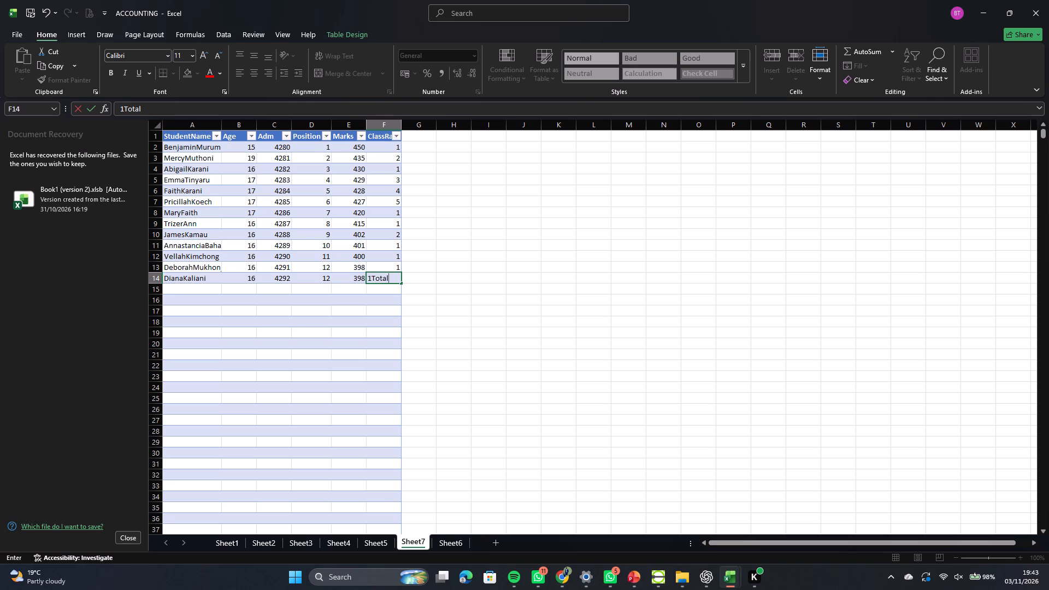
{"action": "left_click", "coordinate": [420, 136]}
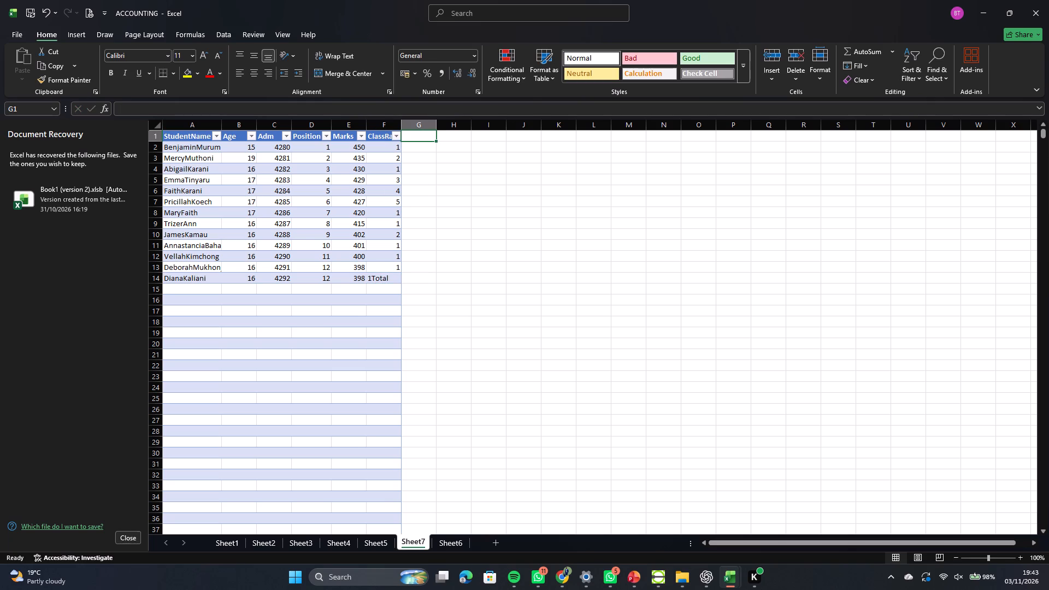
Replace the entry in cell F14 with the ClassRanking value 1.
{"action": "left_click", "coordinate": [386, 278]}
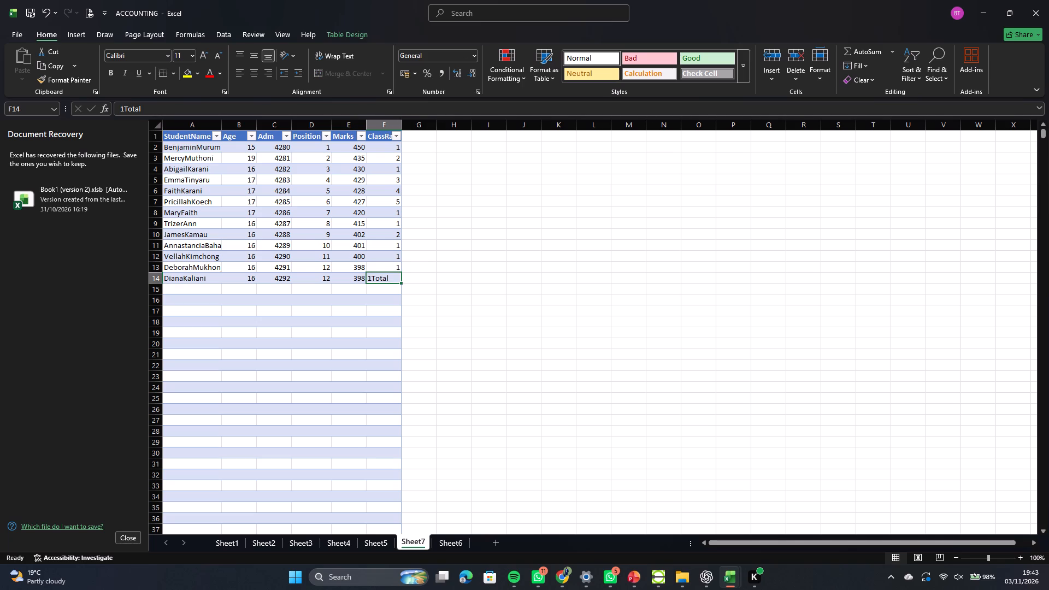
{"action": "key", "text": "BackSpace"}
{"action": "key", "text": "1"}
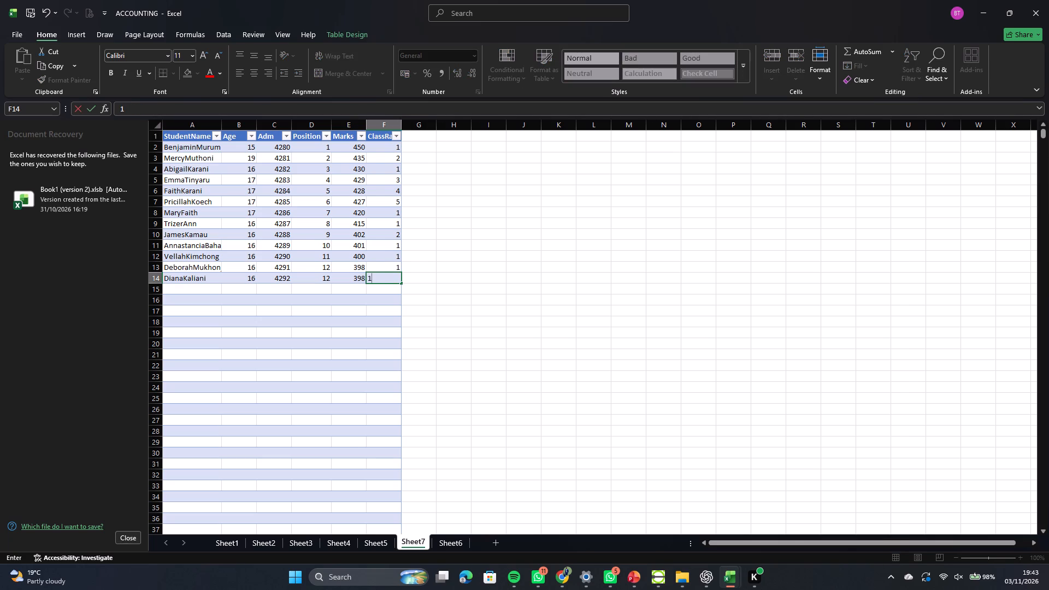
{"action": "left_click", "coordinate": [421, 136]}
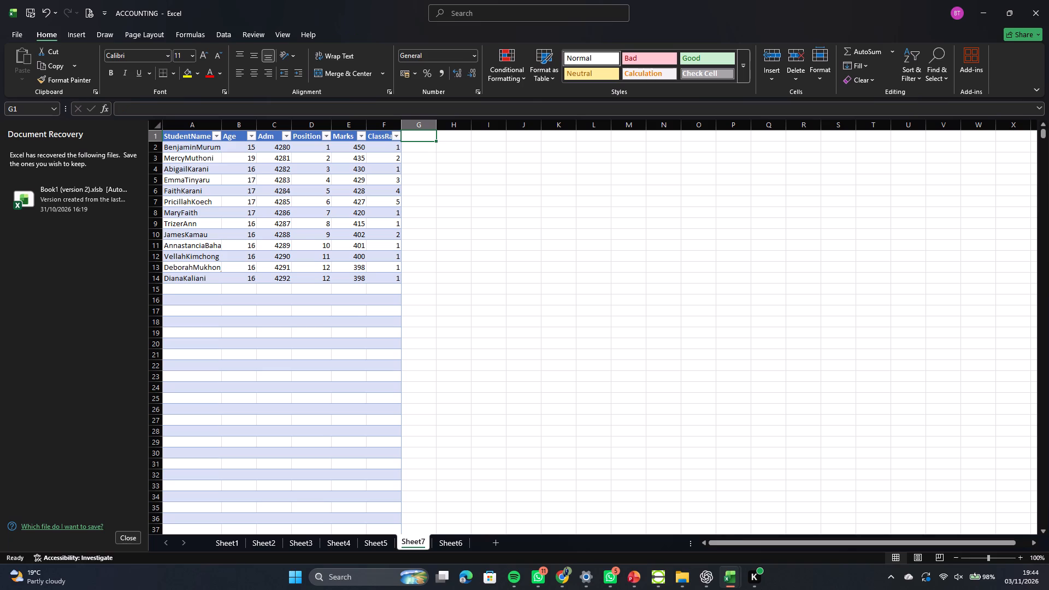
Add a TotalFees column header in cell G1, next to the ClassRanking column.
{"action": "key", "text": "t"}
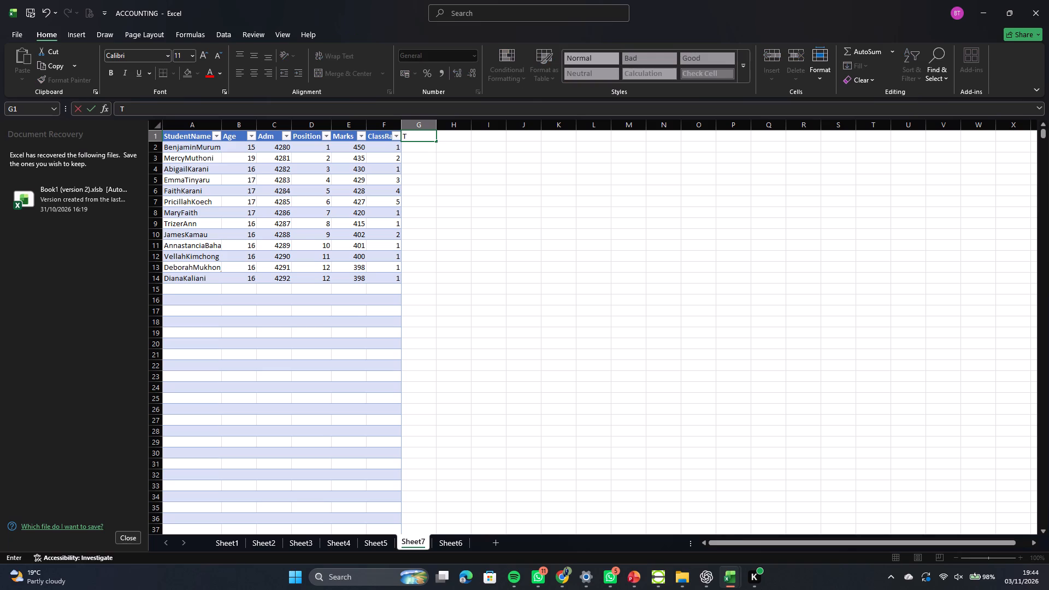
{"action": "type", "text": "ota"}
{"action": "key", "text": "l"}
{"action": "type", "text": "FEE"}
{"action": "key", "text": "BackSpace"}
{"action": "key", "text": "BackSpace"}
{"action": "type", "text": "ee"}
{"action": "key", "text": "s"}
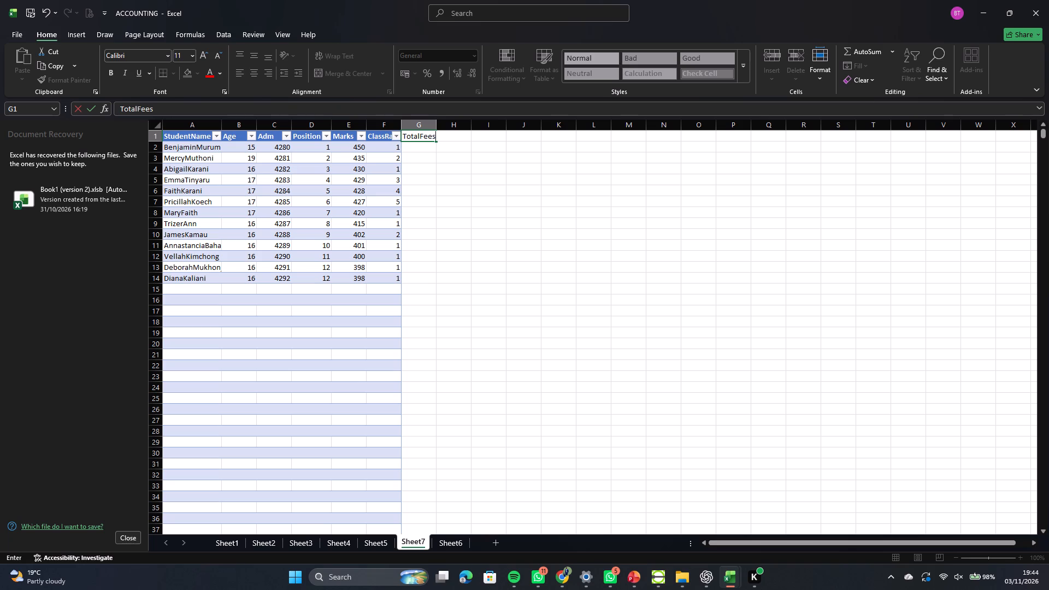
{"action": "left_click", "coordinate": [419, 149]}
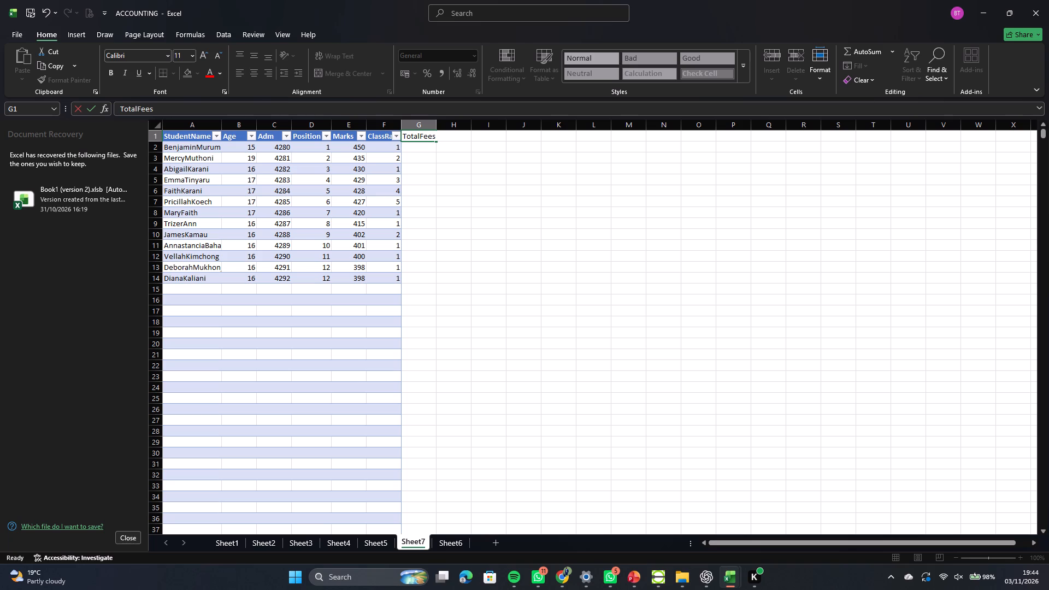
Enter NILL in cell G2 for the first student.
{"action": "left_click", "coordinate": [419, 149]}
{"action": "left_click", "coordinate": [419, 149]}
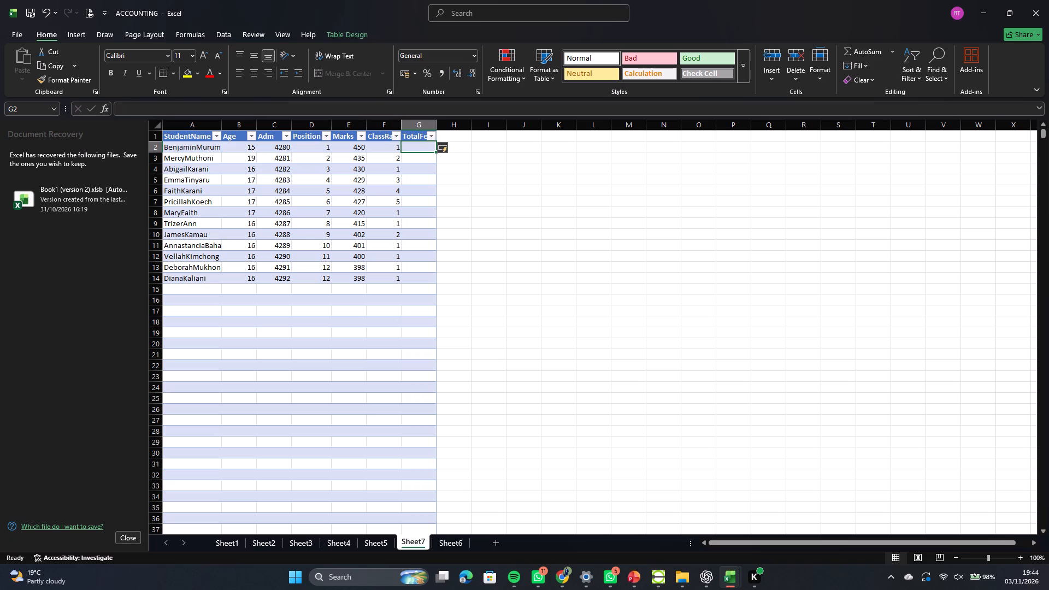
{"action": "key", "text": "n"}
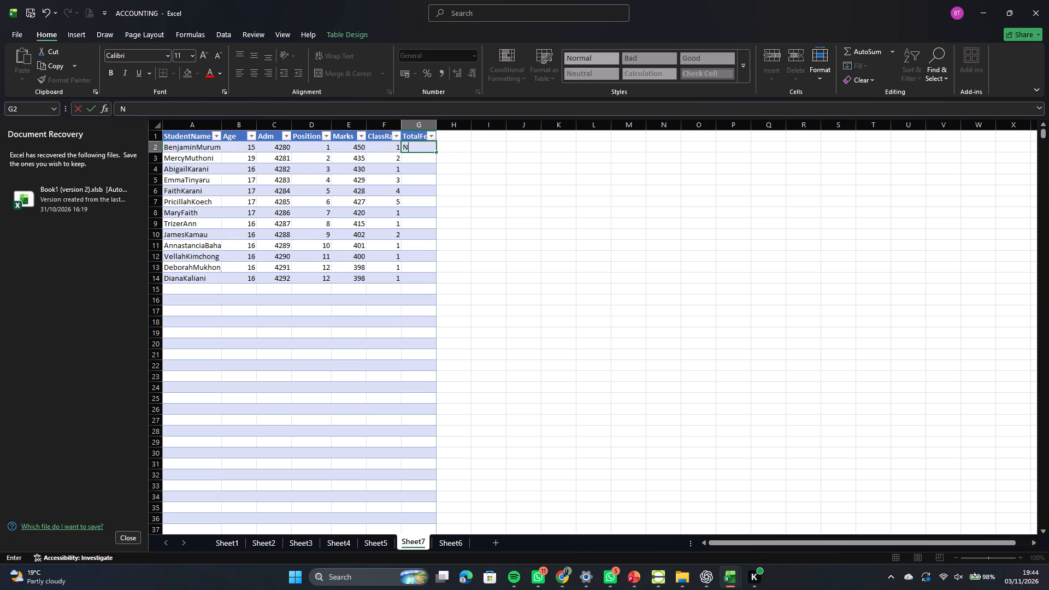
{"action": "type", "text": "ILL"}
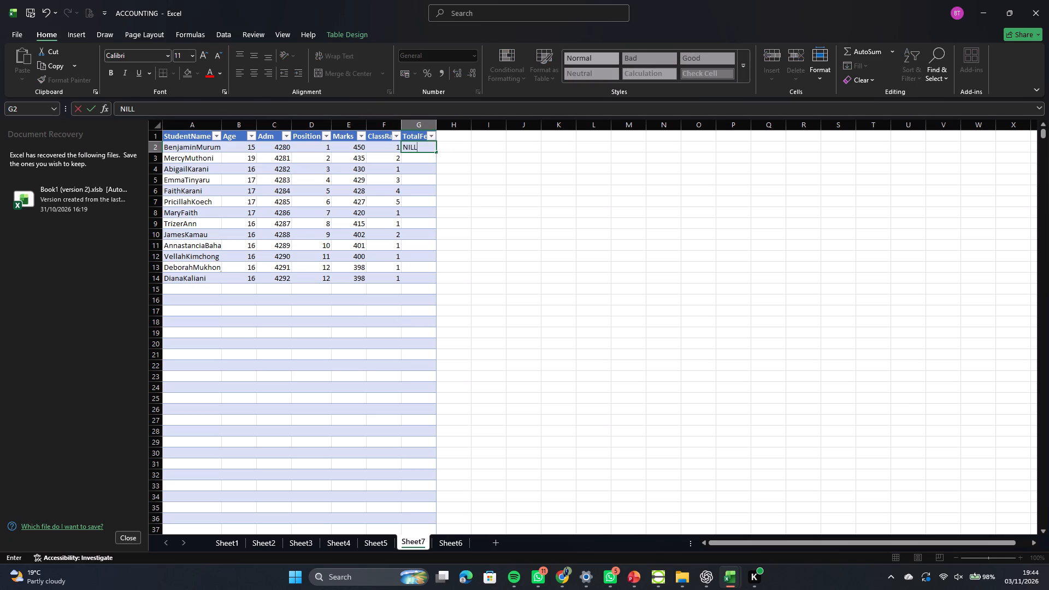
{"action": "left_click", "coordinate": [415, 157]}
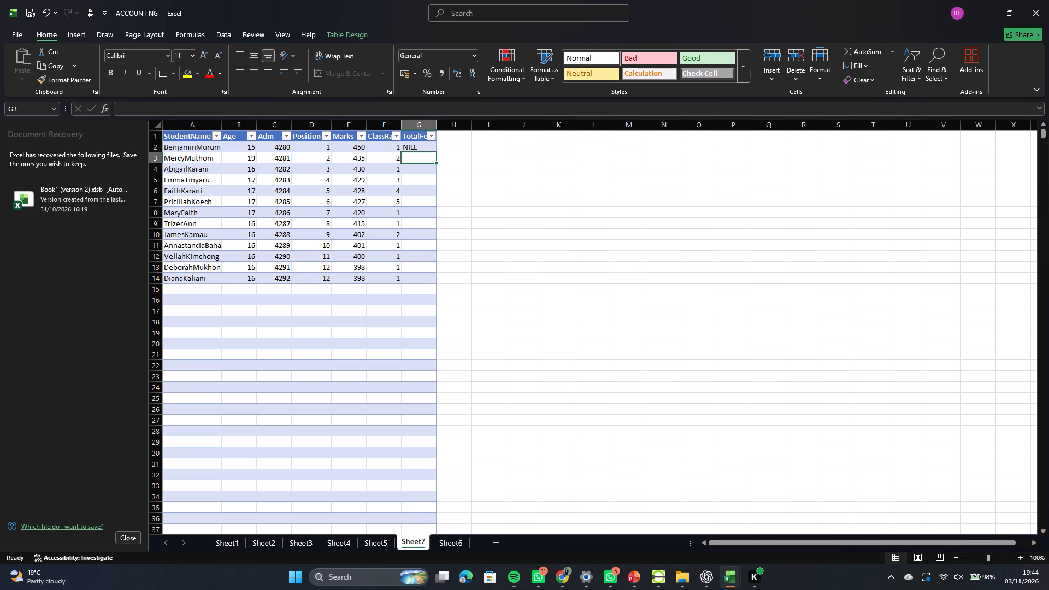
Rename the column header in cell G1 as Balance.
{"action": "left_click", "coordinate": [420, 138]}
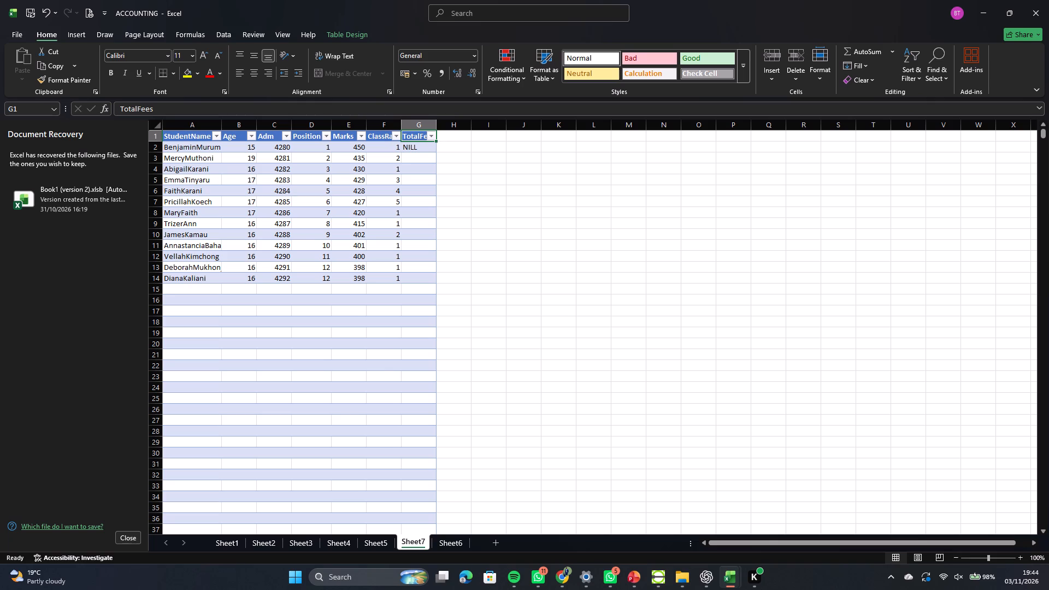
{"action": "left_click", "coordinate": [421, 134]}
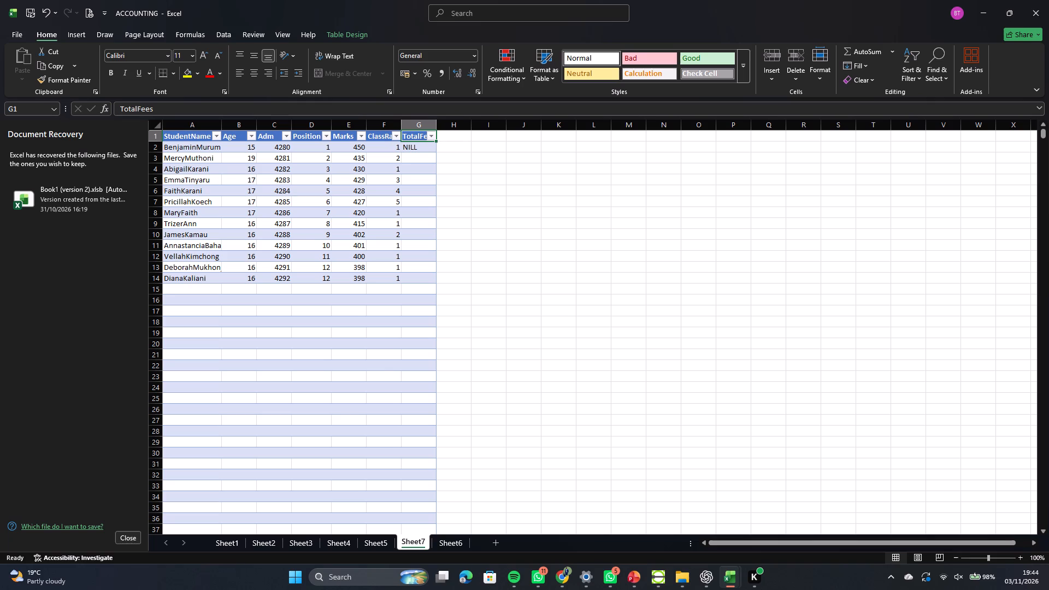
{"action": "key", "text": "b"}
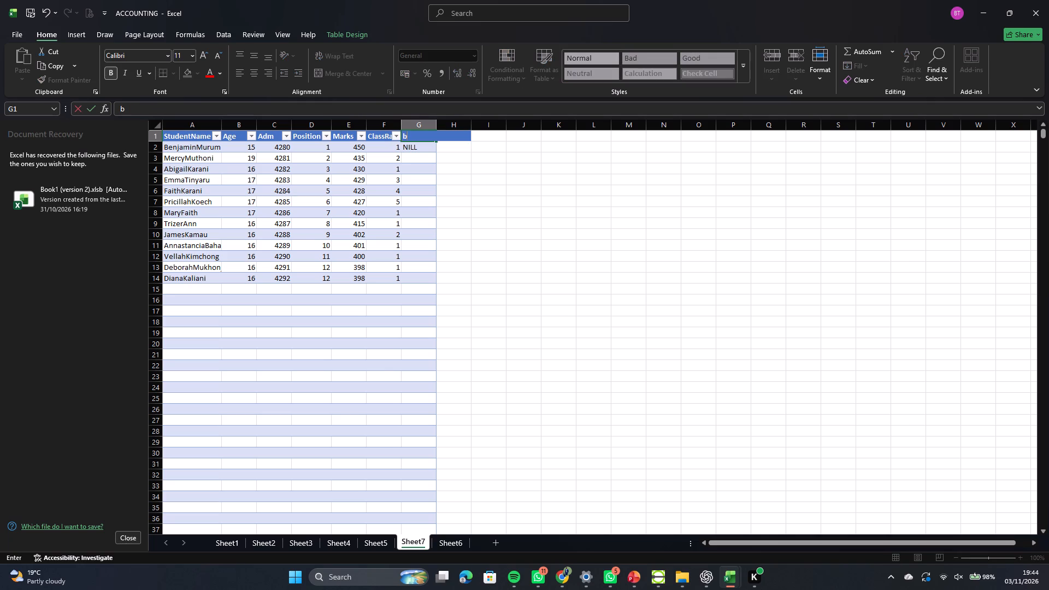
{"action": "key", "text": "BackSpace"}
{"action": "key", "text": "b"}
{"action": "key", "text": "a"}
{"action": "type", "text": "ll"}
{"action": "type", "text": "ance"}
{"action": "left_click", "coordinate": [416, 156]}
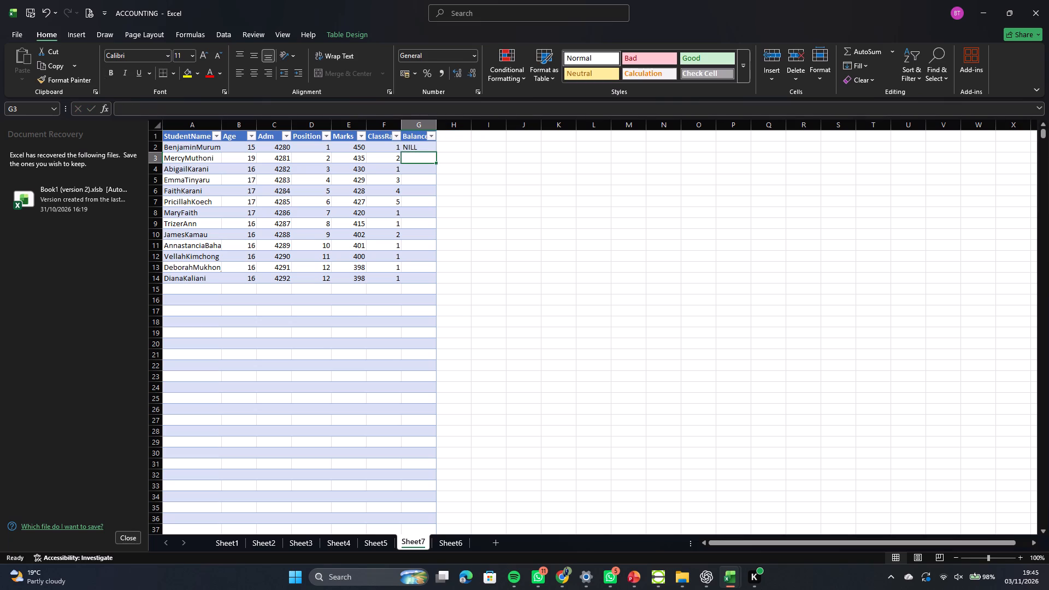
Enter NILL in capitals as the Balance value for the second and third students in cells G3 and G4.
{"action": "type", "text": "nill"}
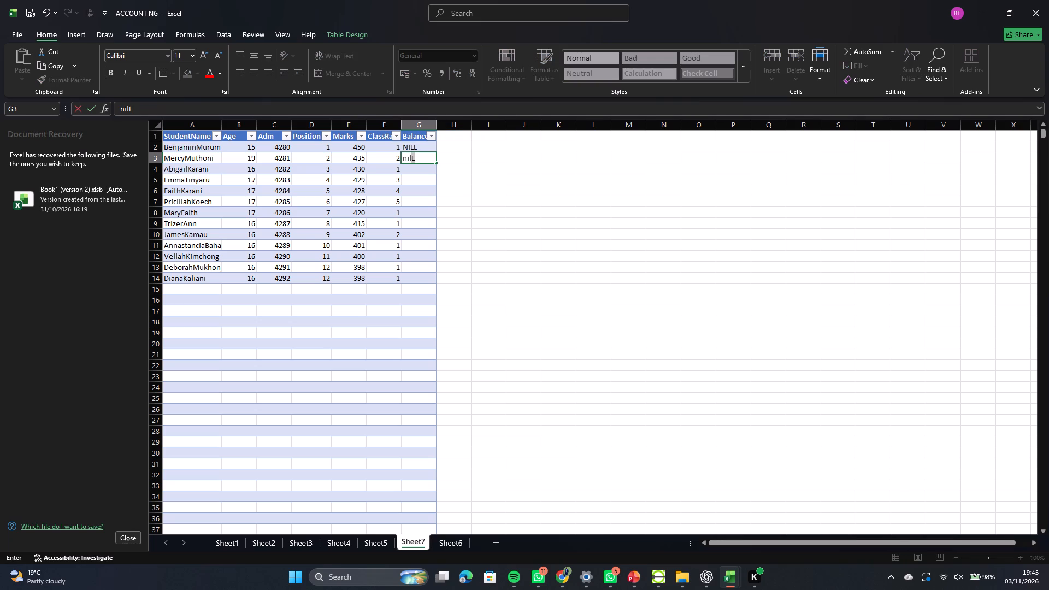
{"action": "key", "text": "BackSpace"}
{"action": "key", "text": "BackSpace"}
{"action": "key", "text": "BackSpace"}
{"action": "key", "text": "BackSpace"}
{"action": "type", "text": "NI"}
{"action": "left_click", "coordinate": [414, 170]}
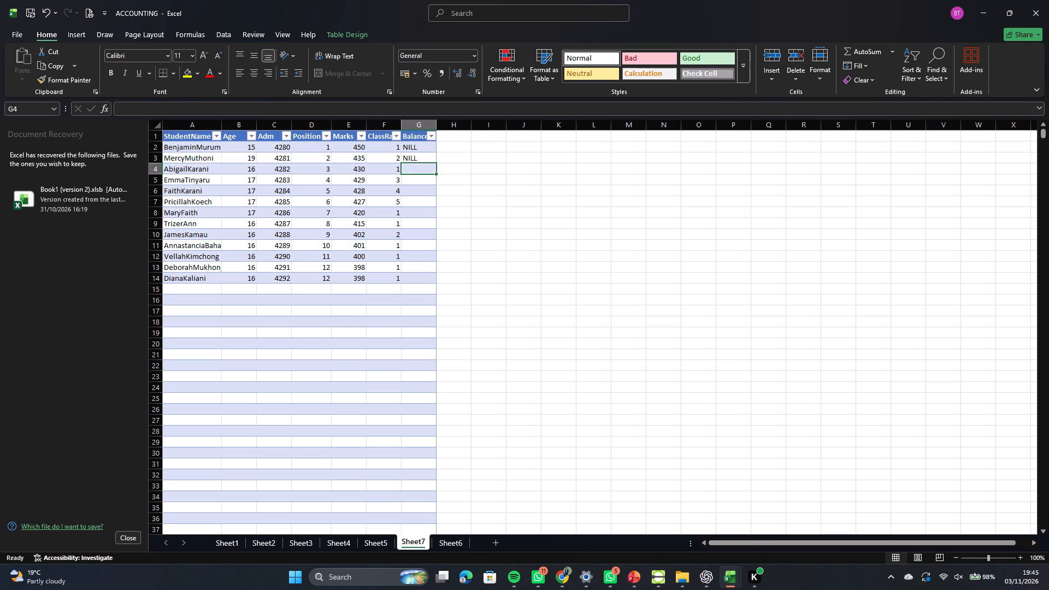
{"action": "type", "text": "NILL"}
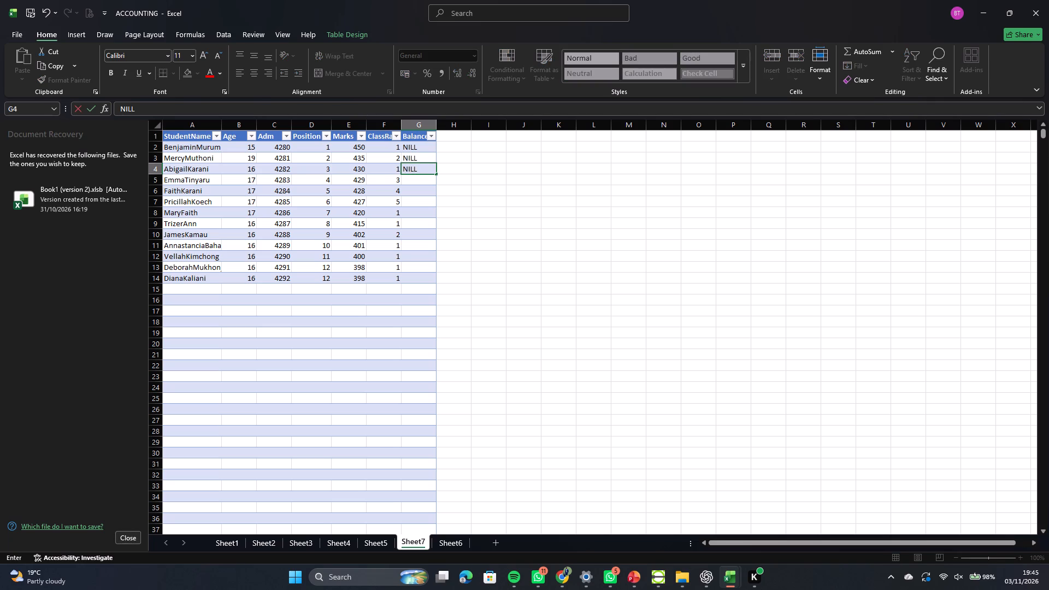
{"action": "left_click", "coordinate": [414, 178]}
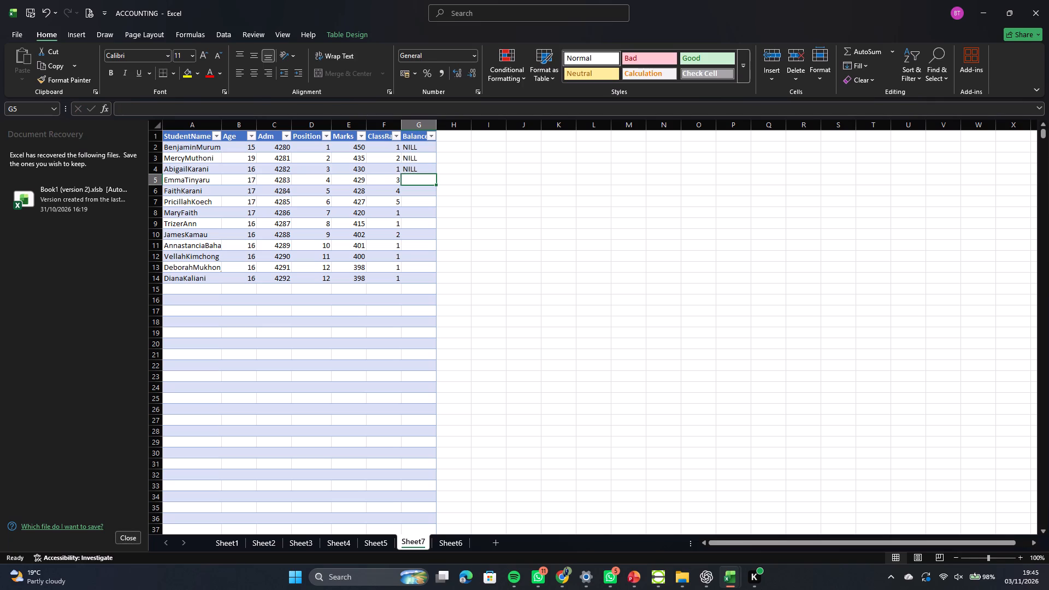
Start the fourth student's Balance entry in cell G5 with the letters NN.
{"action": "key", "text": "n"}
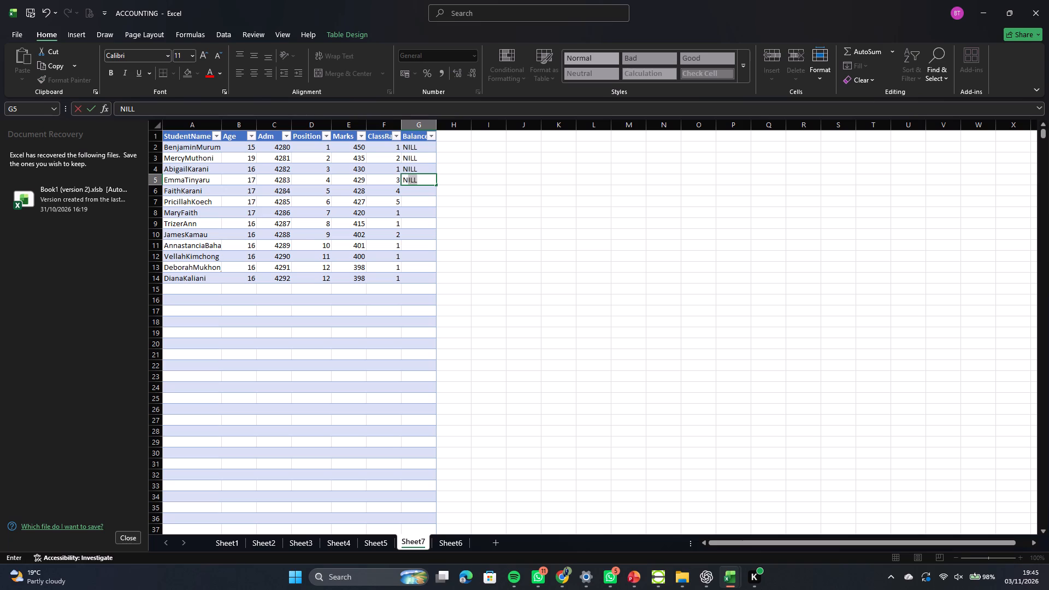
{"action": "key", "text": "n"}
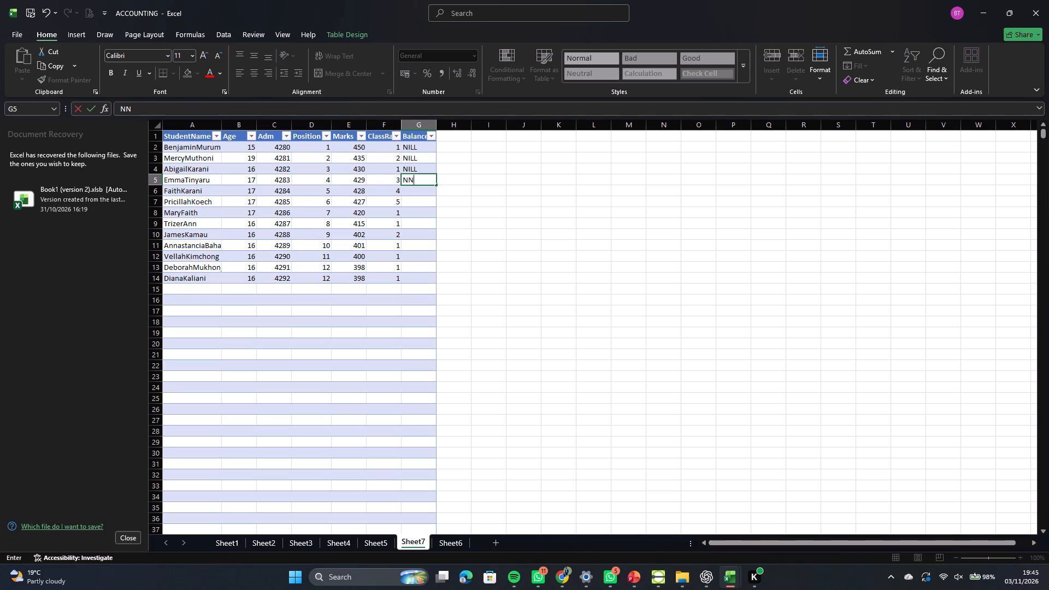
{"action": "left_click", "coordinate": [412, 179]}
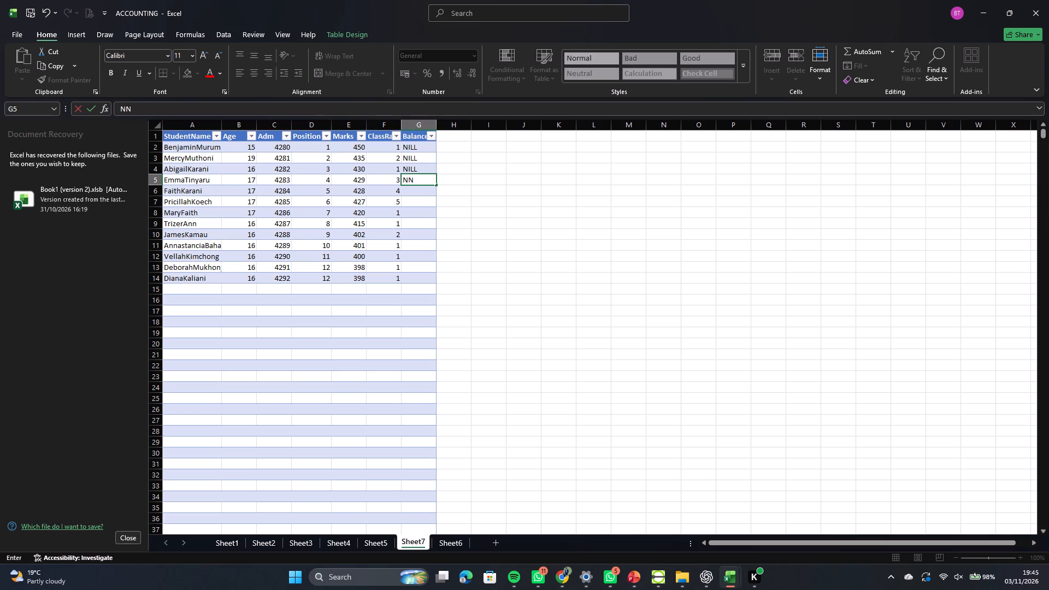
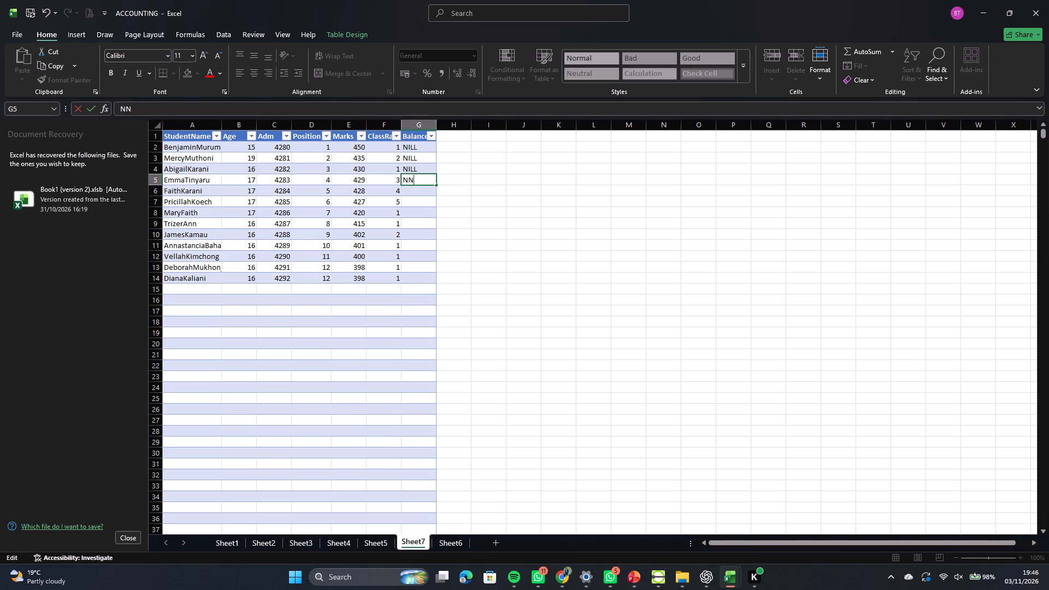
Replace the fourth student's Balance entry in cell G5 with NILL.
{"action": "left_click", "coordinate": [409, 189]}
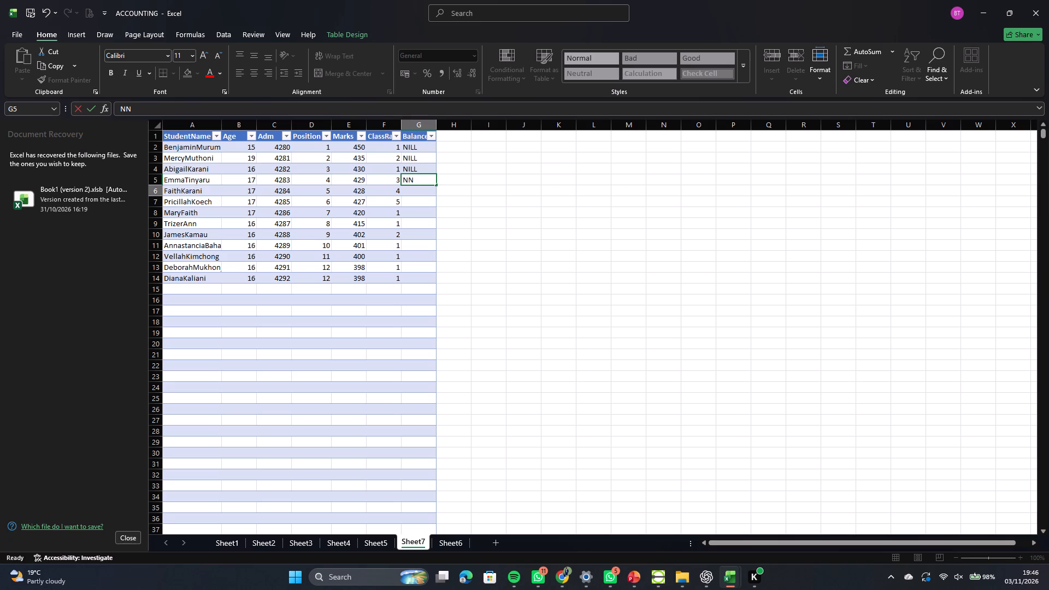
{"action": "left_click", "coordinate": [417, 177]}
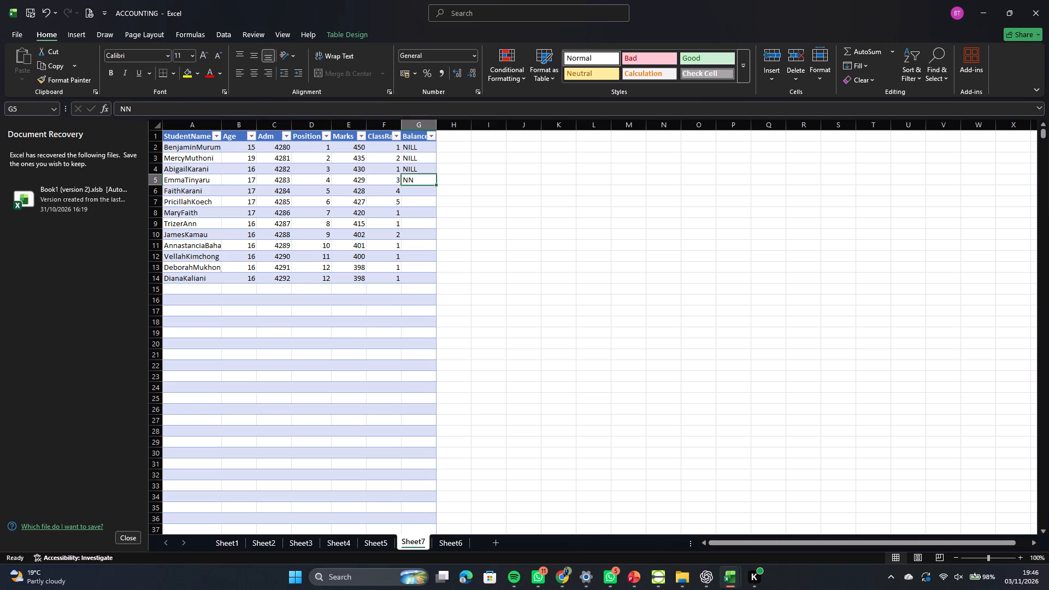
{"action": "key", "text": "BackSpace"}
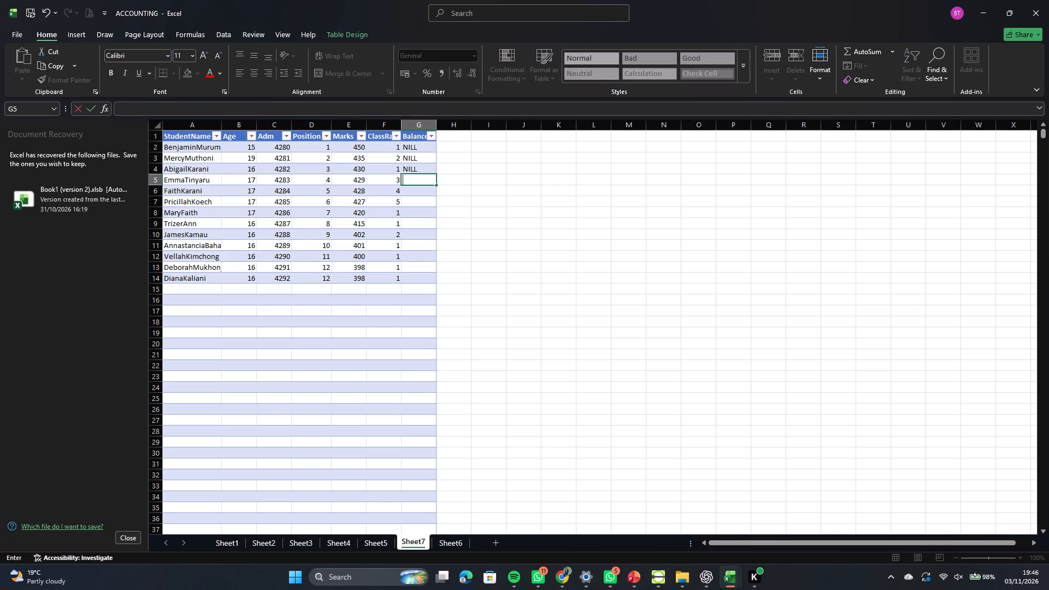
{"action": "key", "text": "n"}
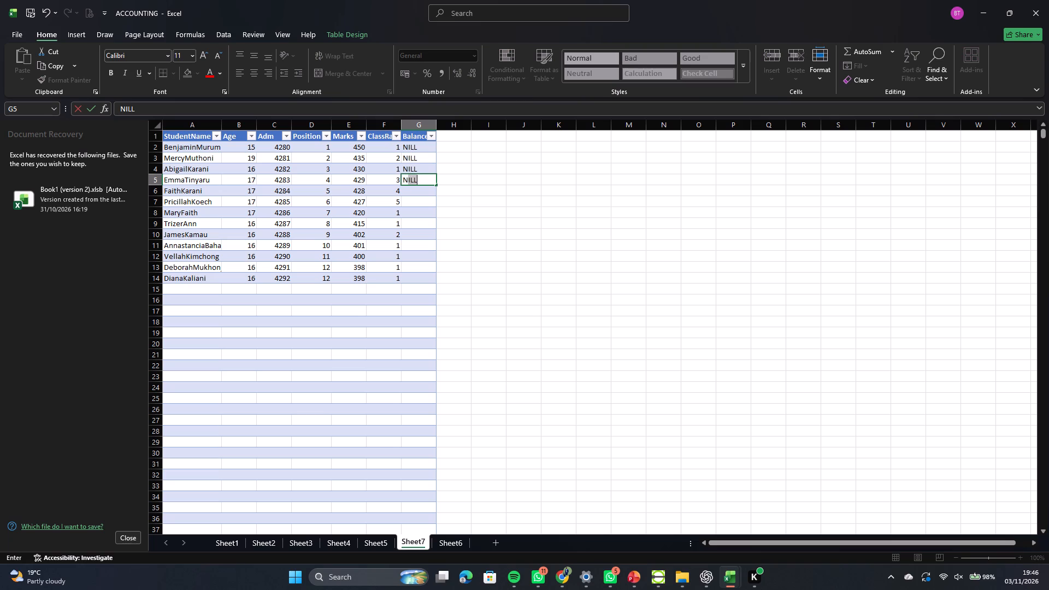
Enter NILL as the fifth student's Balance in cell G6, correcting the mistyped NN entry.
{"action": "left_click", "coordinate": [415, 190]}
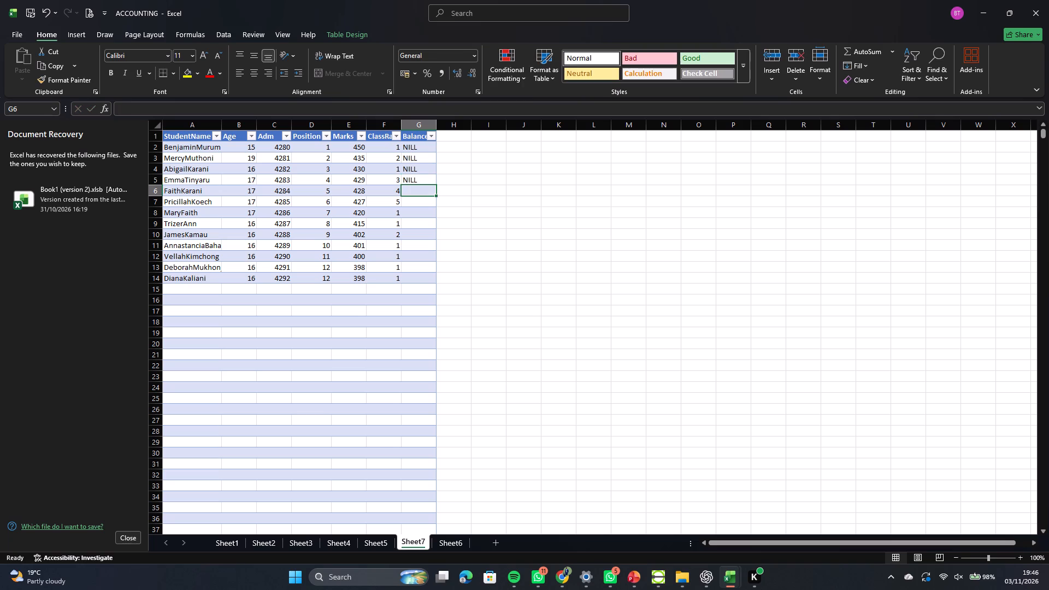
{"action": "key", "text": "n"}
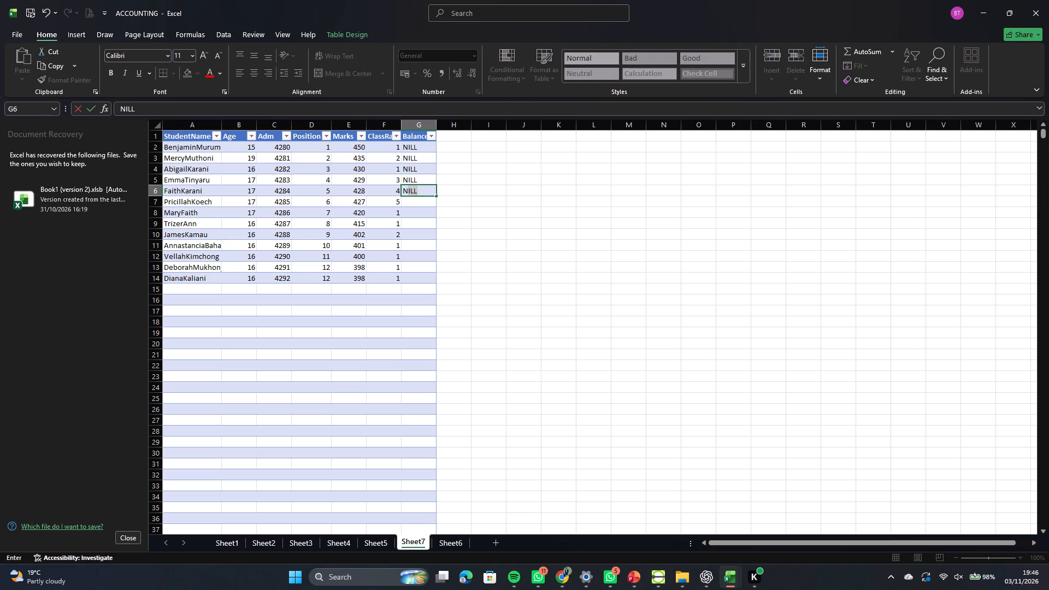
{"action": "key", "text": "n"}
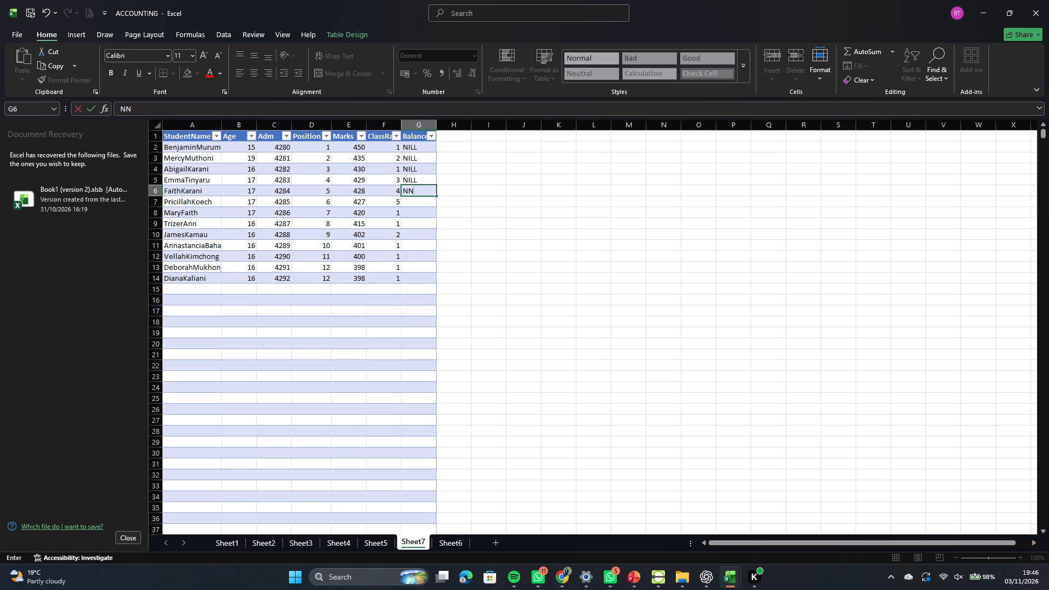
{"action": "left_click", "coordinate": [419, 200]}
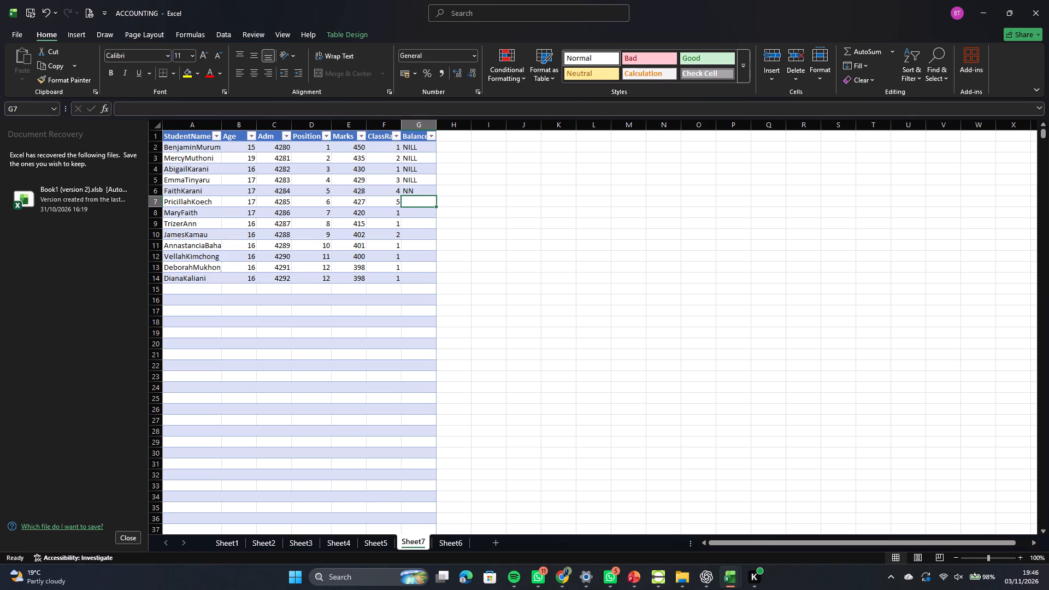
{"action": "left_click", "coordinate": [421, 189]}
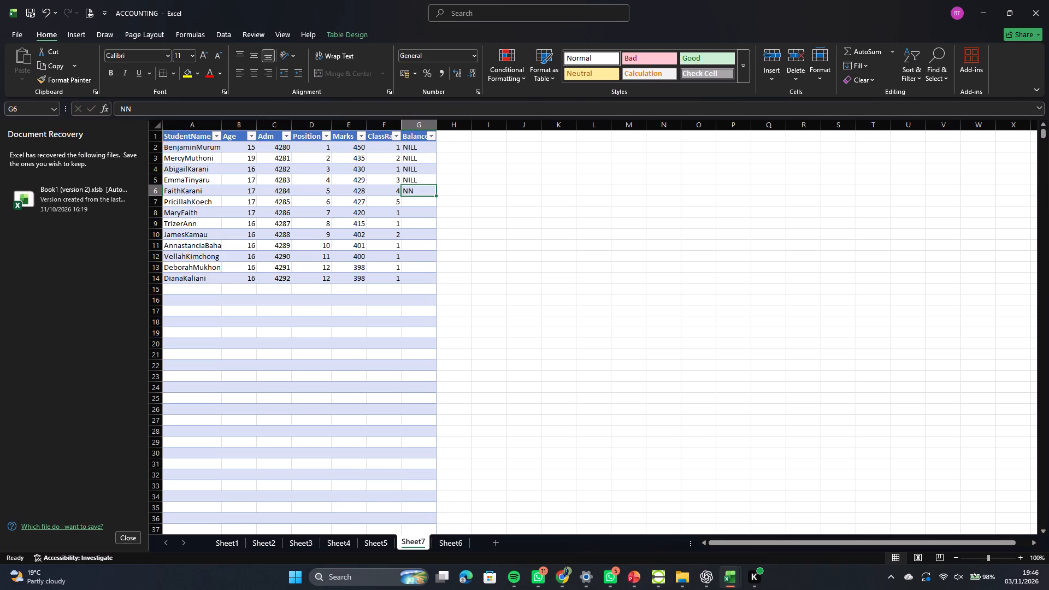
{"action": "key", "text": "BackSpace"}
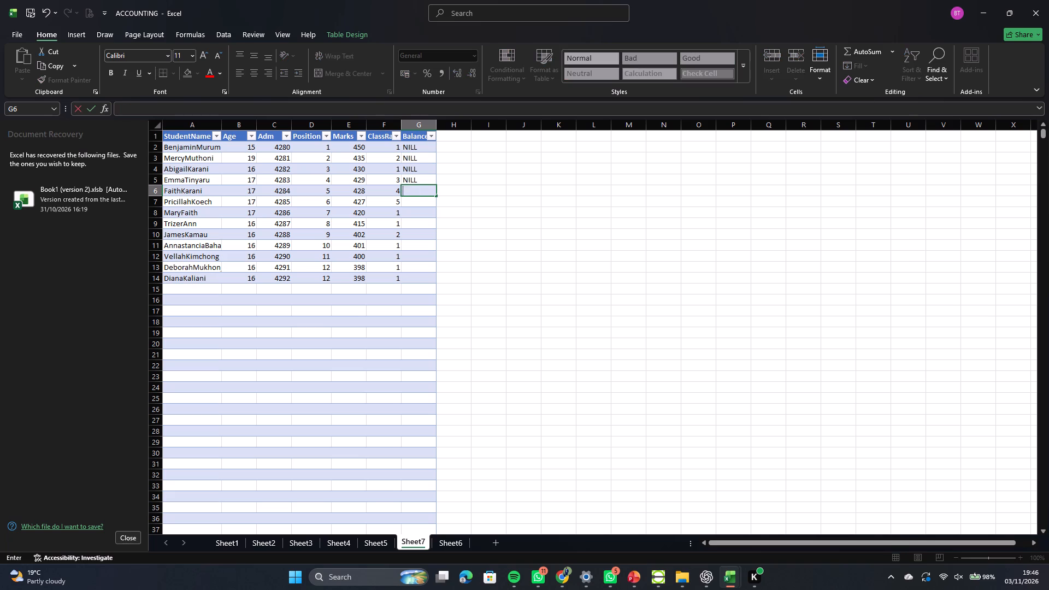
{"action": "key", "text": "n"}
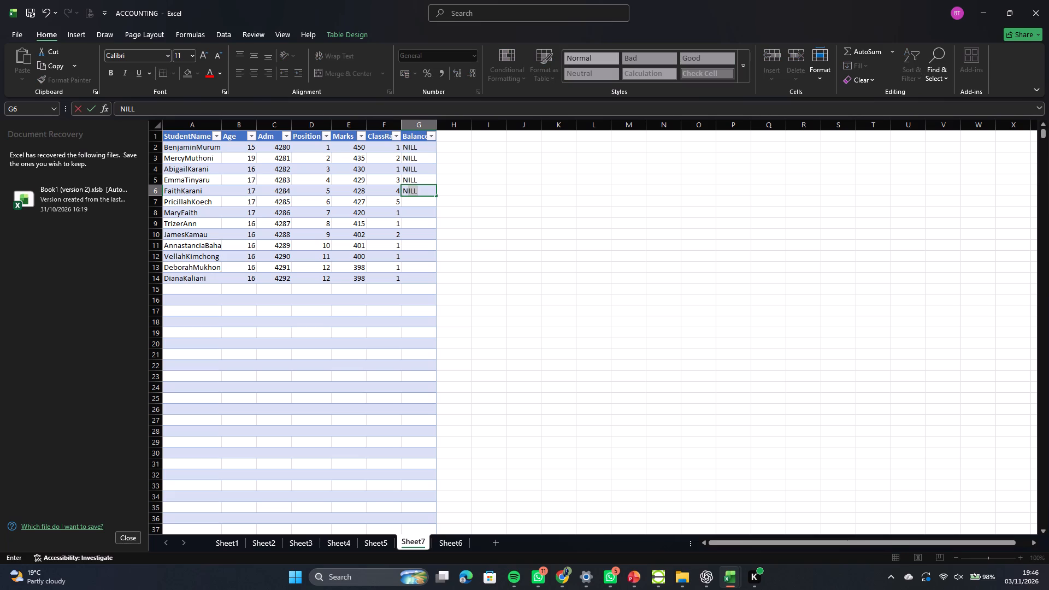
Enter NILL as the Balance for the sixth to ninth students in cells G7 through G10.
{"action": "left_click", "coordinate": [419, 204]}
{"action": "key", "text": "n"}
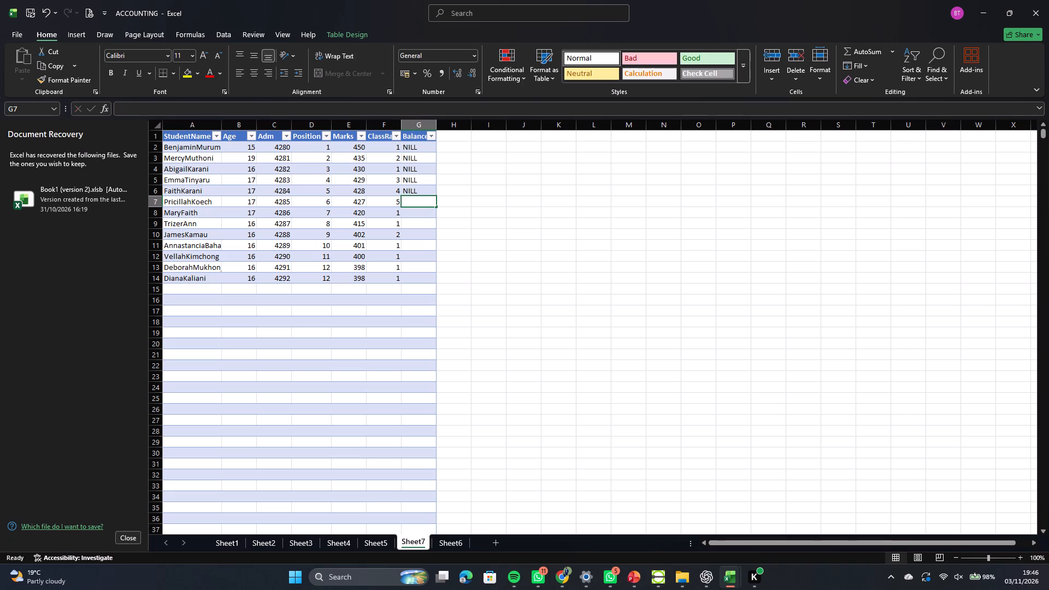
{"action": "left_click", "coordinate": [414, 211]}
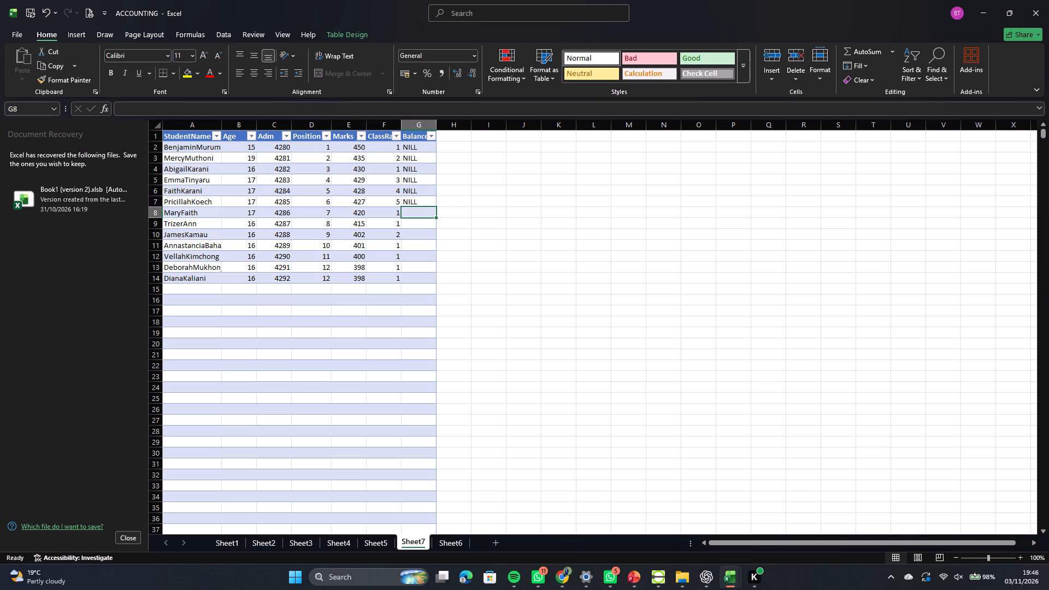
{"action": "key", "text": "n"}
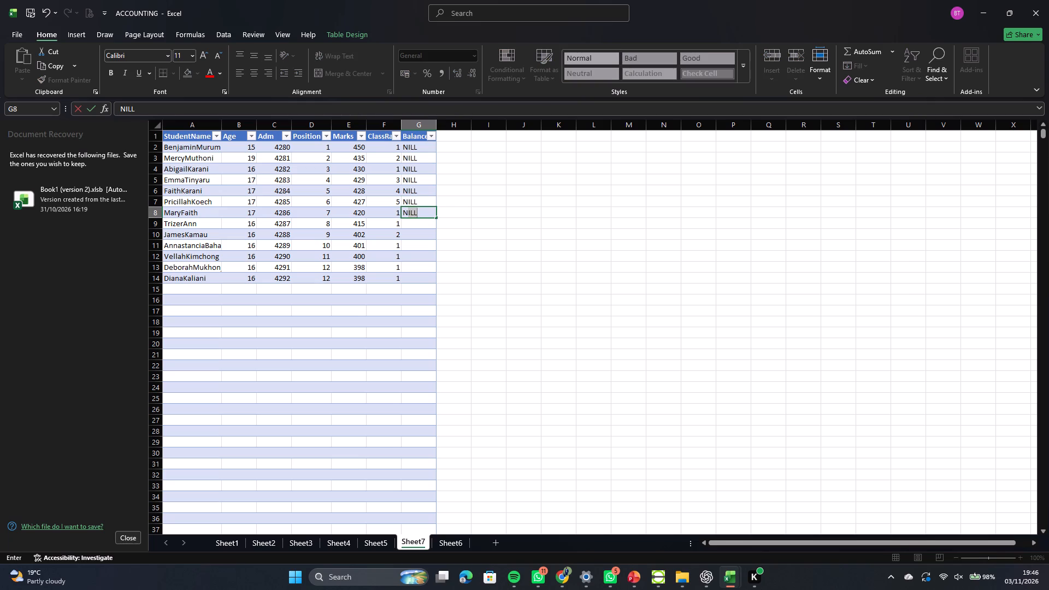
{"action": "left_click", "coordinate": [415, 224]}
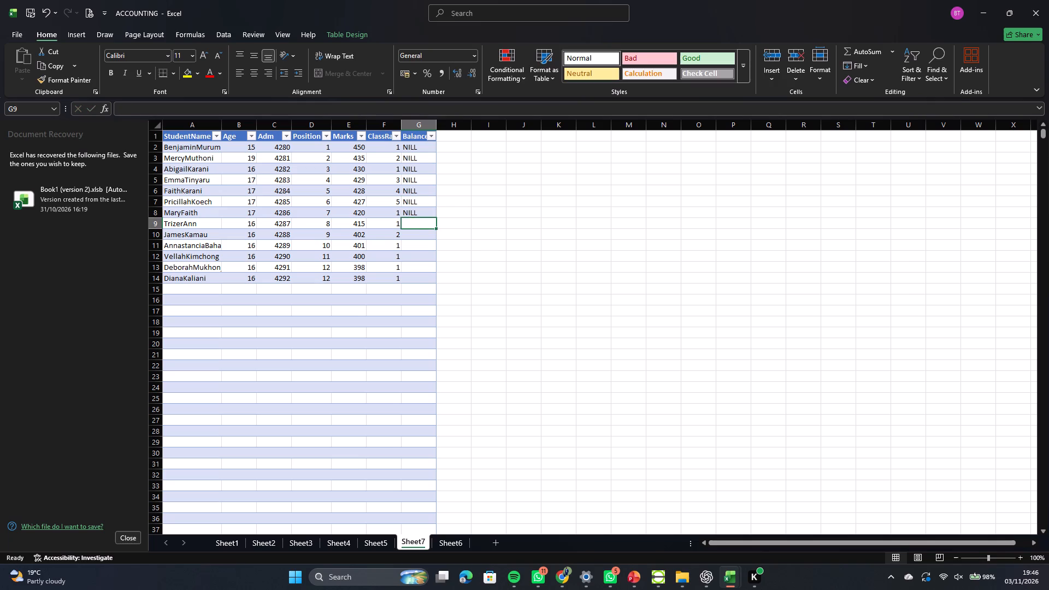
{"action": "key", "text": "n"}
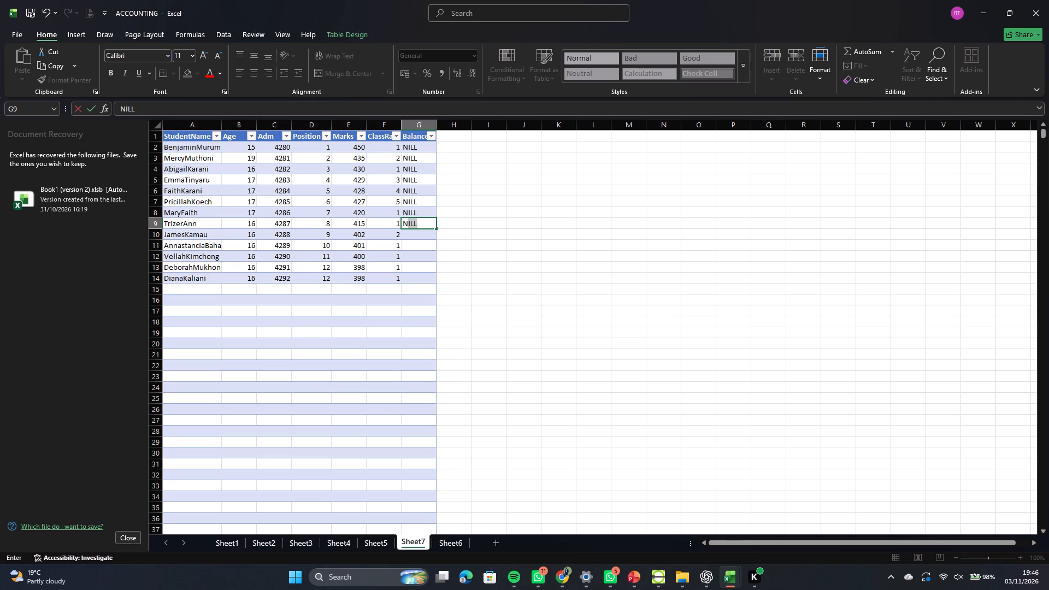
{"action": "left_click", "coordinate": [414, 233]}
{"action": "key", "text": "n"}
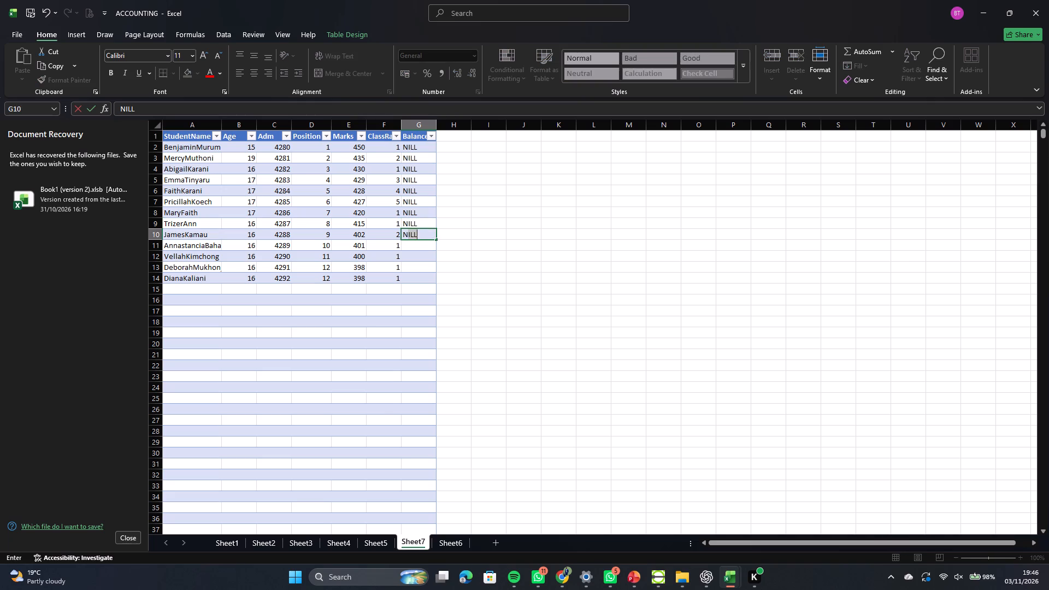
{"action": "left_click", "coordinate": [412, 241]}
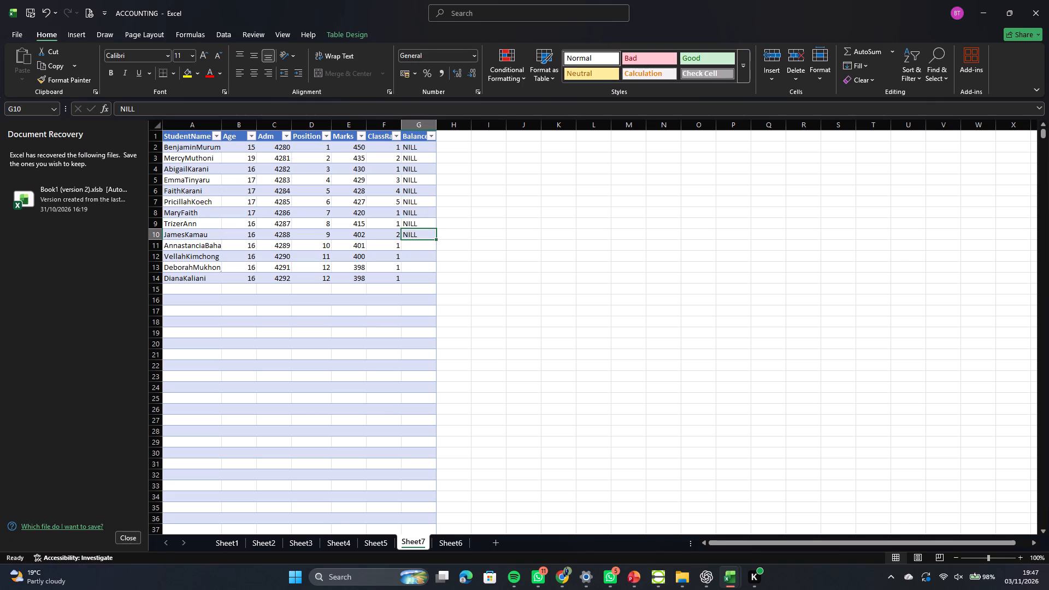
{"action": "key", "text": "n"}
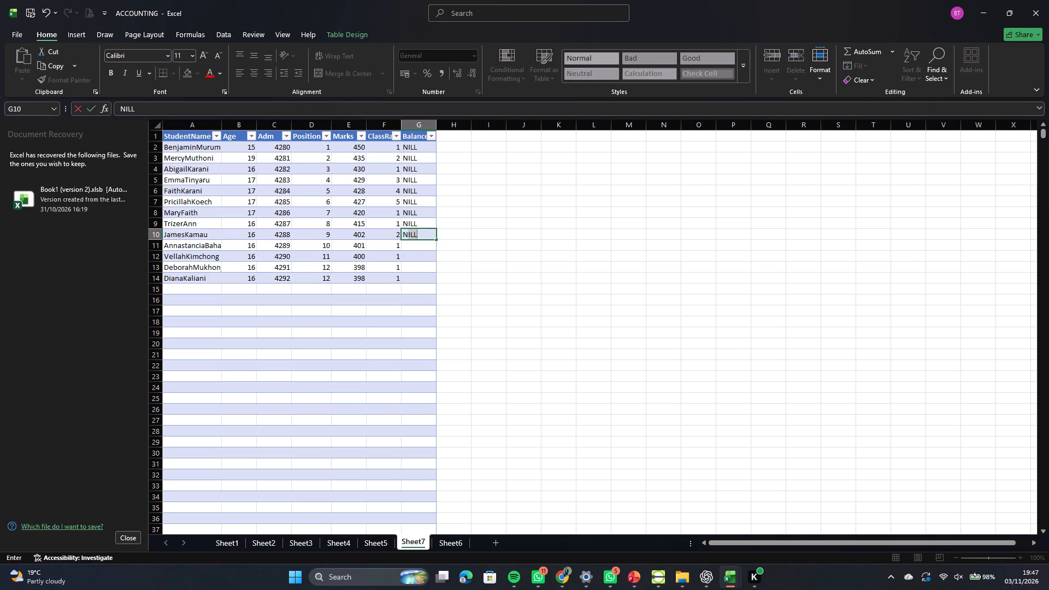
Enter NILL as the Balance for the last four students in cells G11 through G14.
{"action": "left_click", "coordinate": [412, 247]}
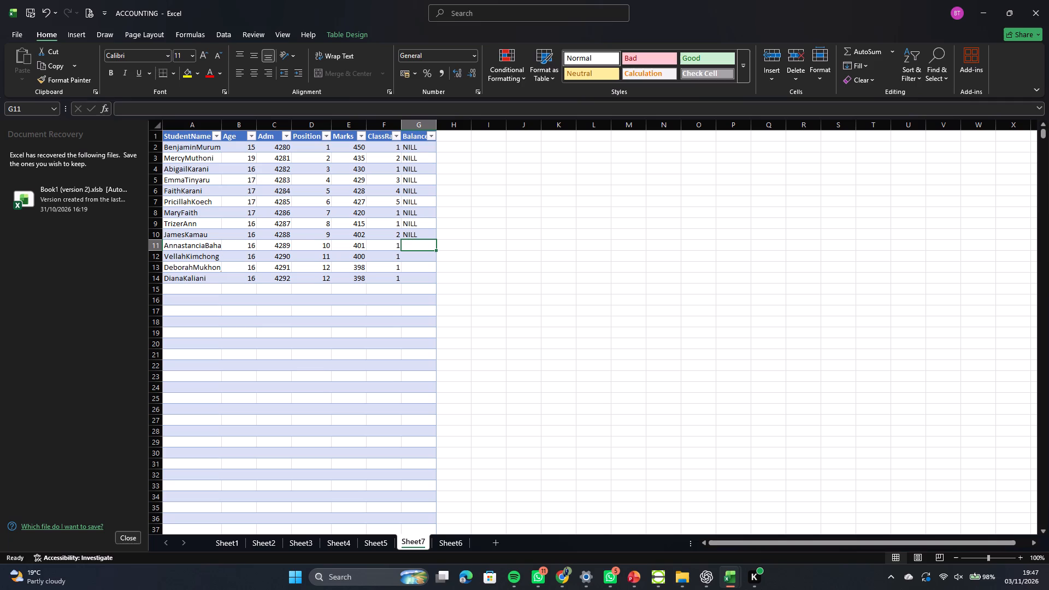
{"action": "key", "text": "n"}
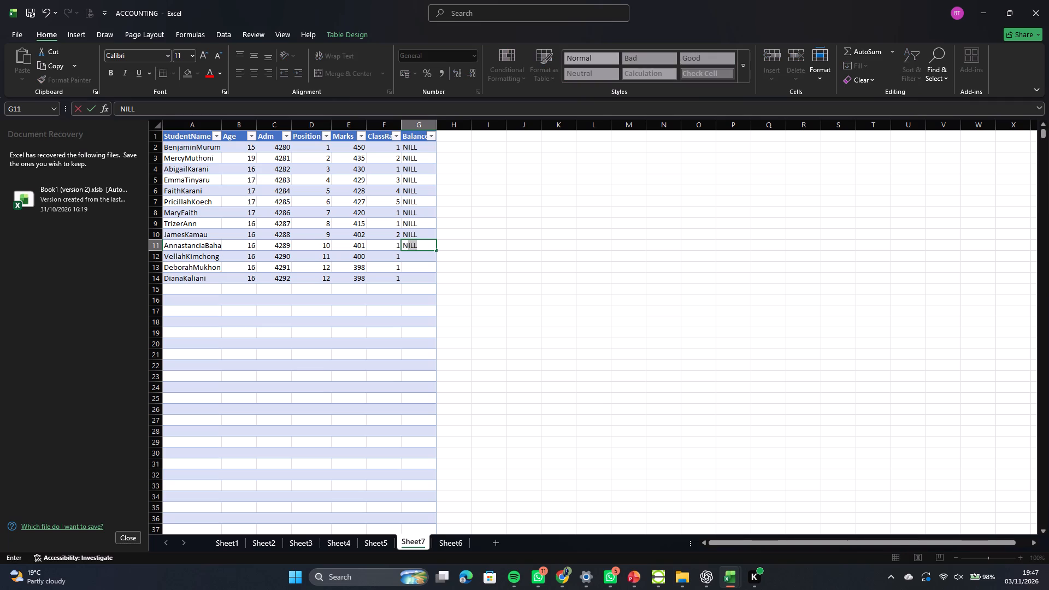
{"action": "left_click", "coordinate": [412, 255]}
{"action": "key", "text": "n"}
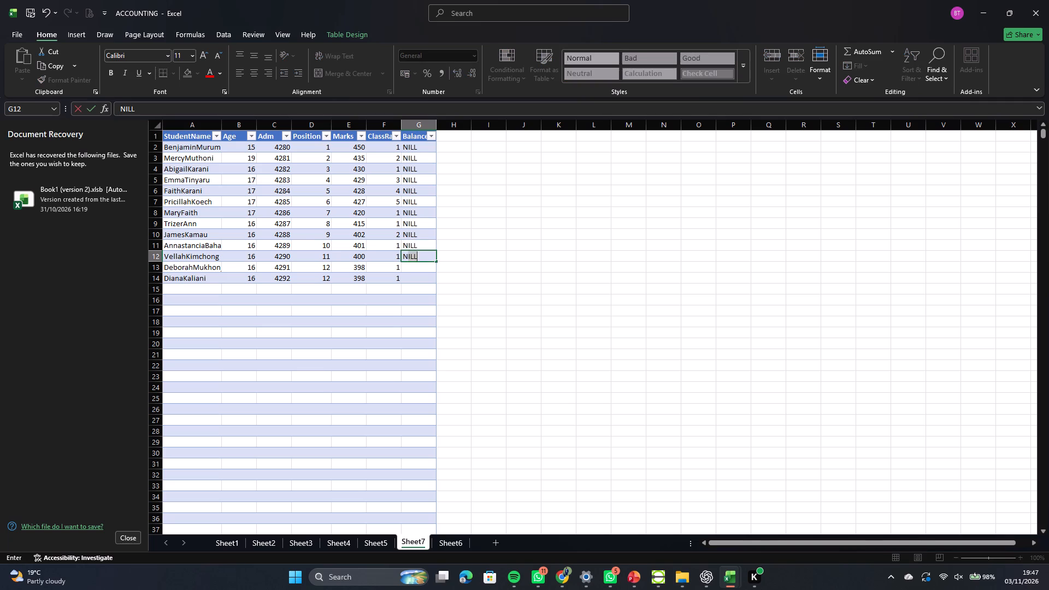
{"action": "left_click", "coordinate": [411, 265]}
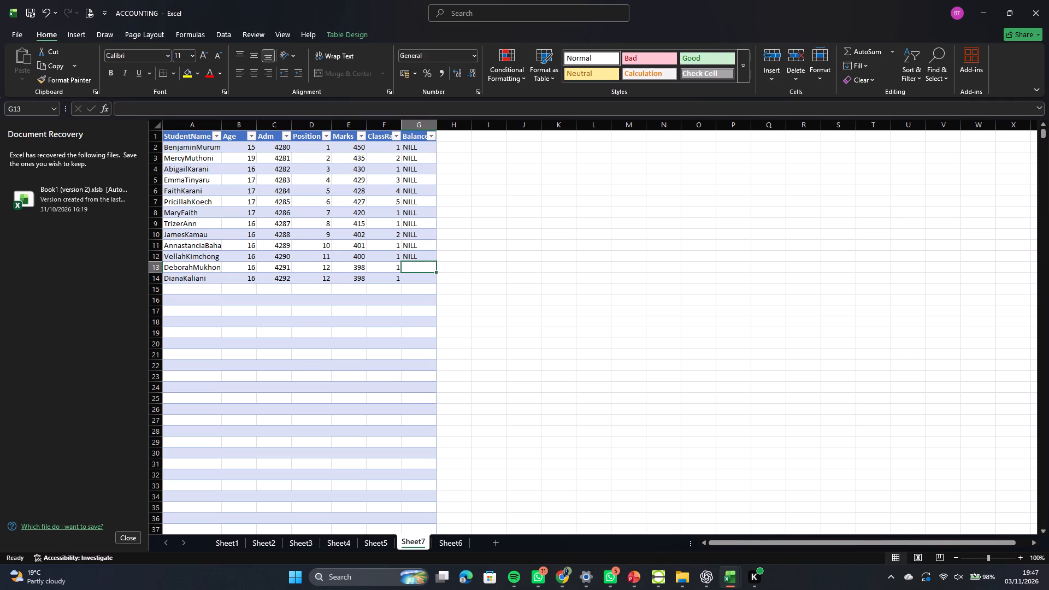
{"action": "key", "text": "n"}
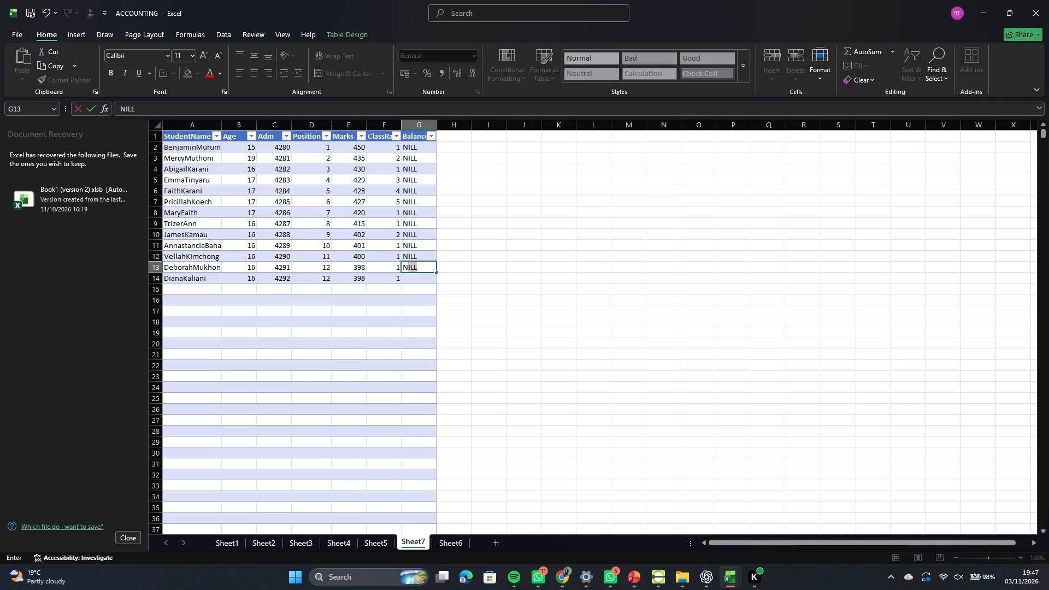
{"action": "left_click", "coordinate": [412, 277]}
{"action": "key", "text": "n"}
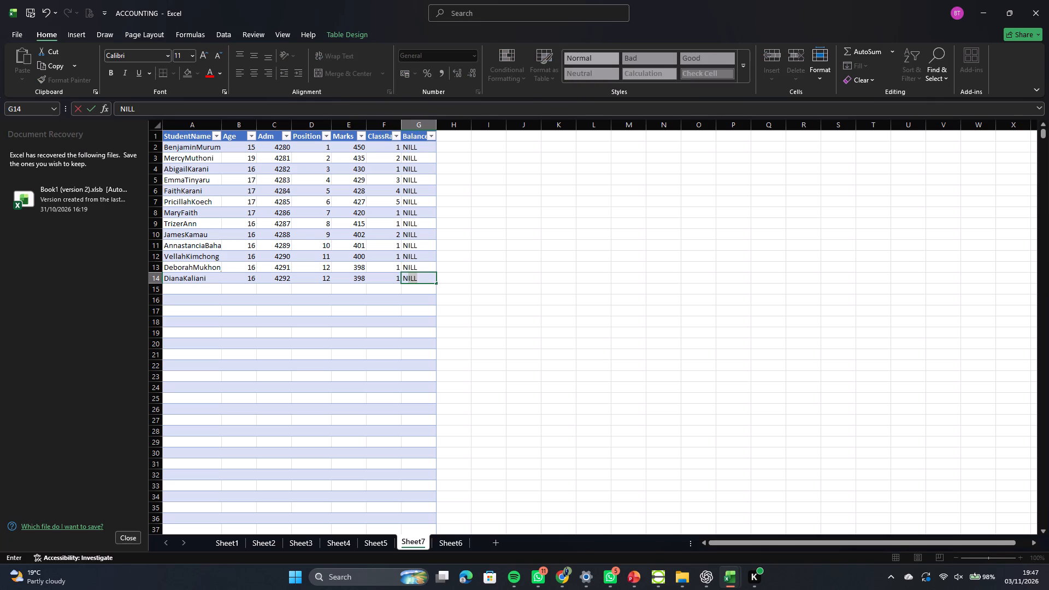
Save the ACCOUNTING workbook with the completed Balance column.
{"action": "key", "text": "ctrl+s"}
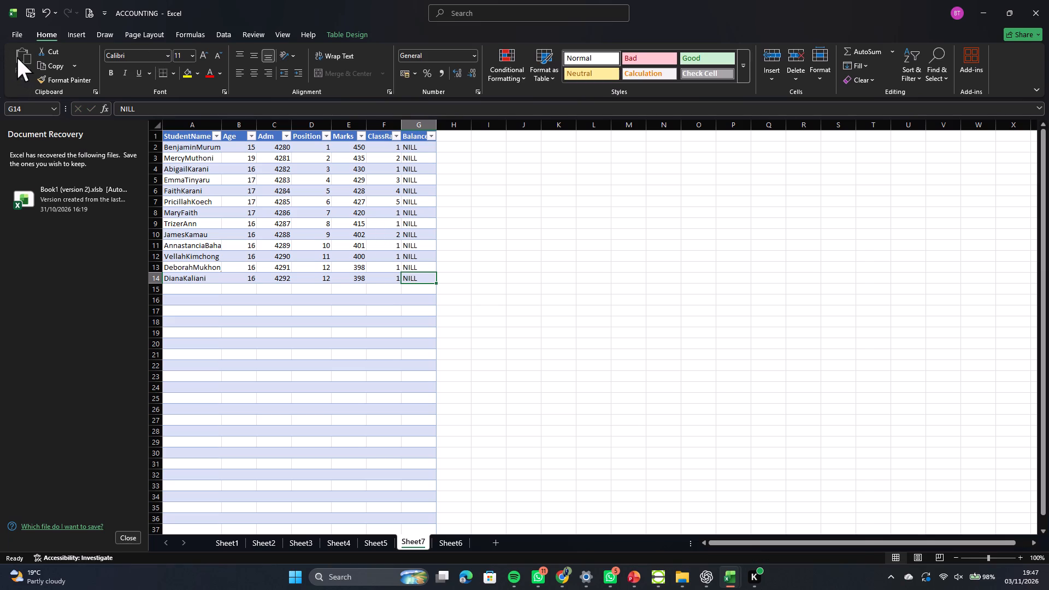
Open the Book1 workbook from the recent files.
{"action": "left_click", "coordinate": [15, 33]}
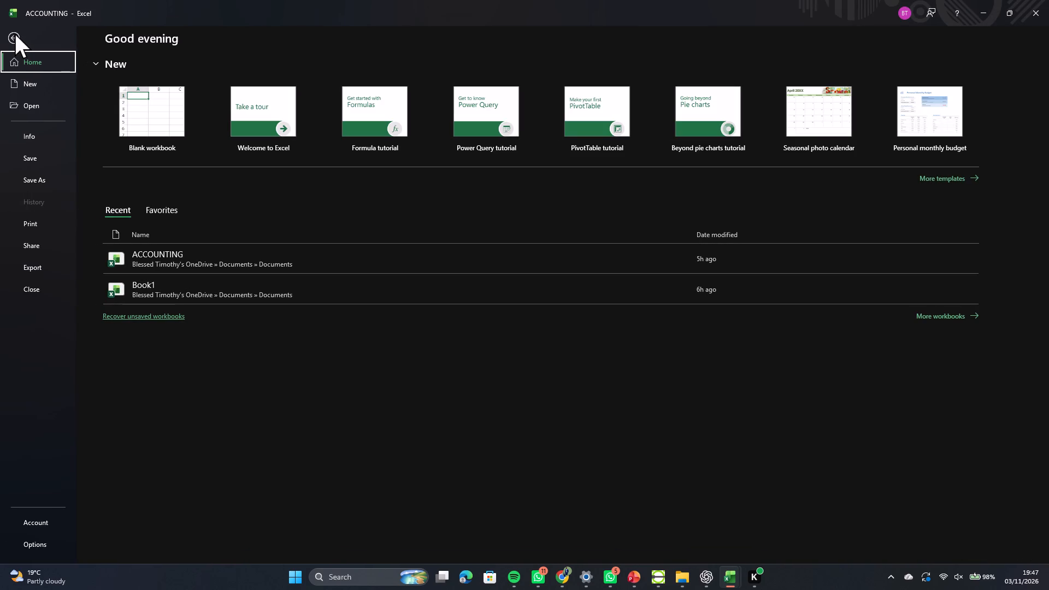
{"action": "left_click", "coordinate": [194, 277]}
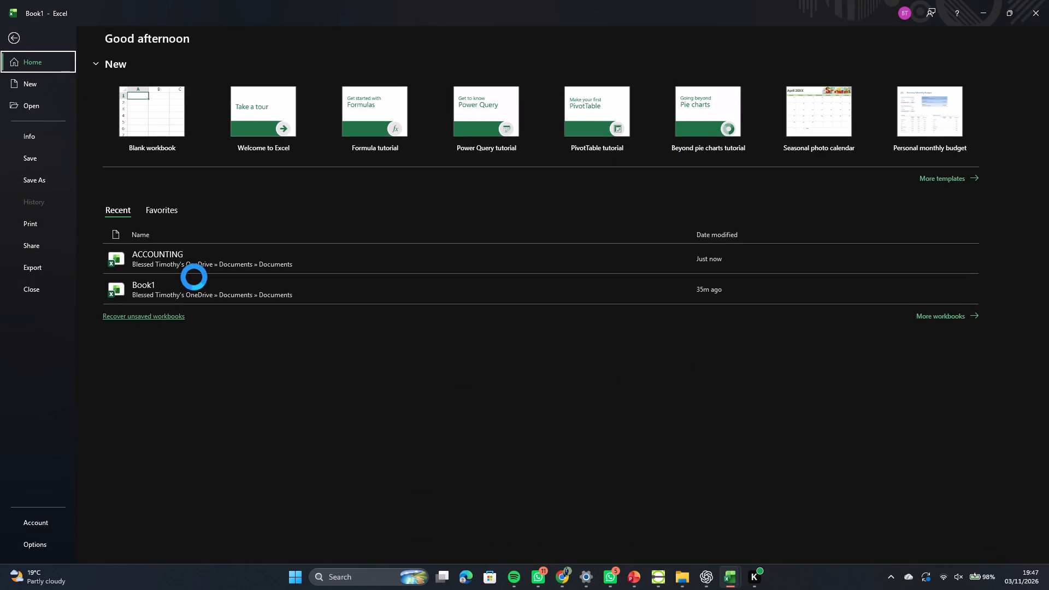